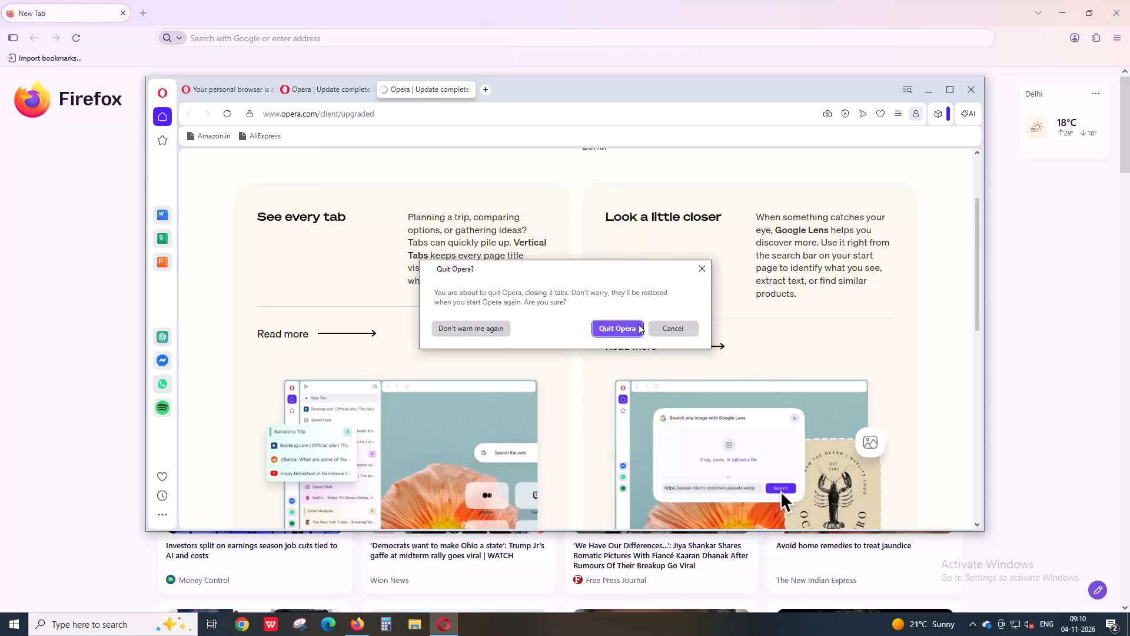
Close the Firefox browser window to return to the desktop.
click(1129, 8)
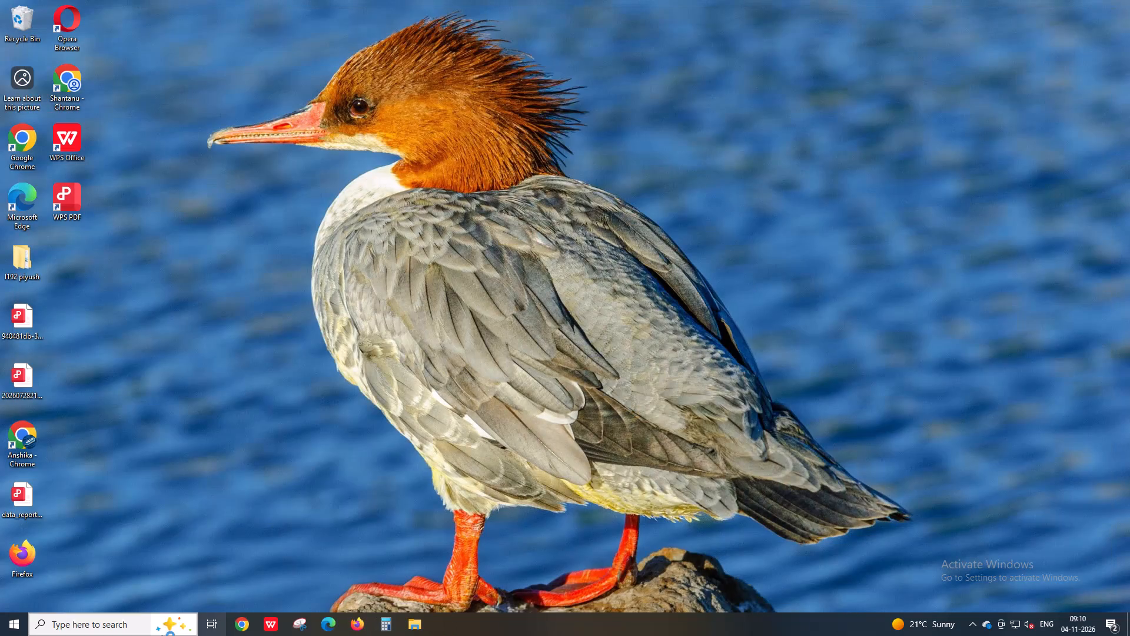
Open the Windows search from the desktop.
click(120, 625)
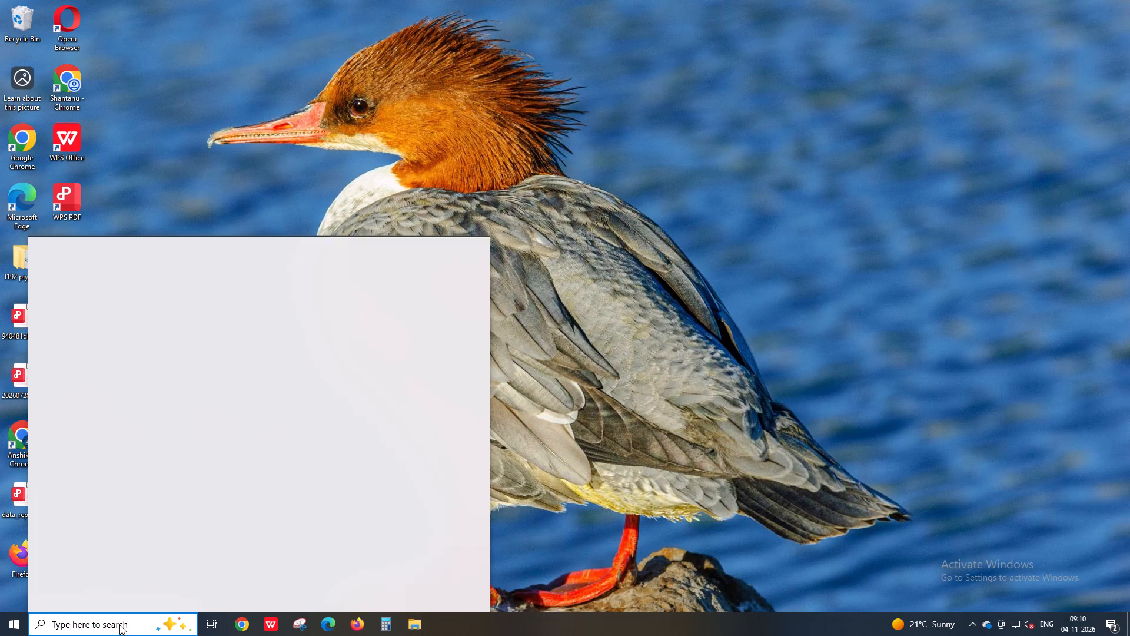
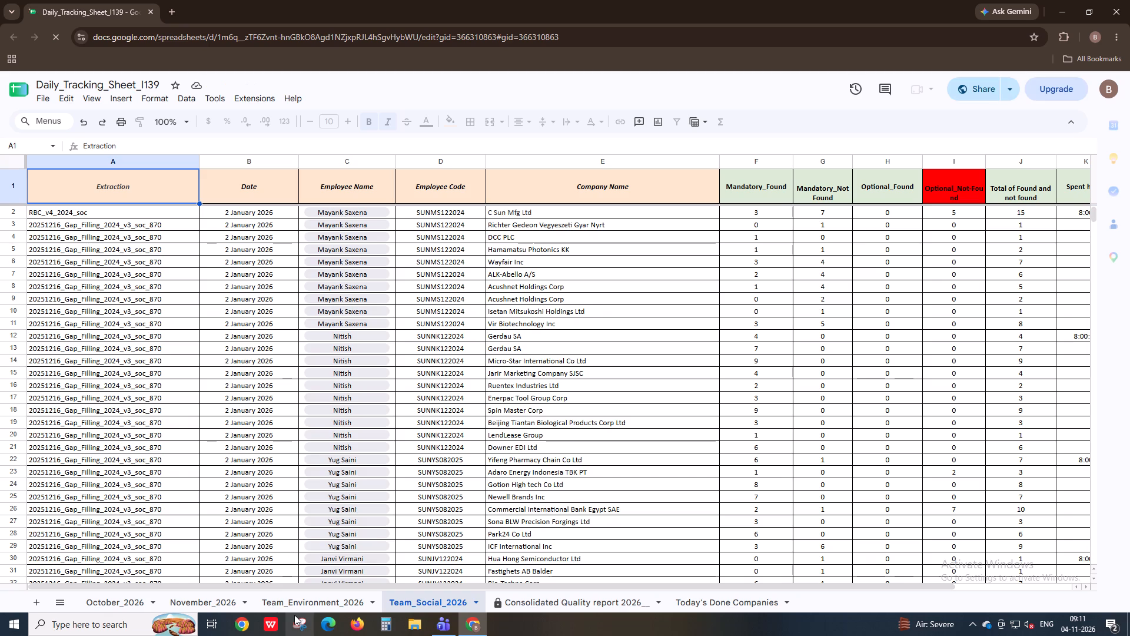
Switch the tracking spreadsheet to the Team_Environment_2026 sheet.
click(300, 598)
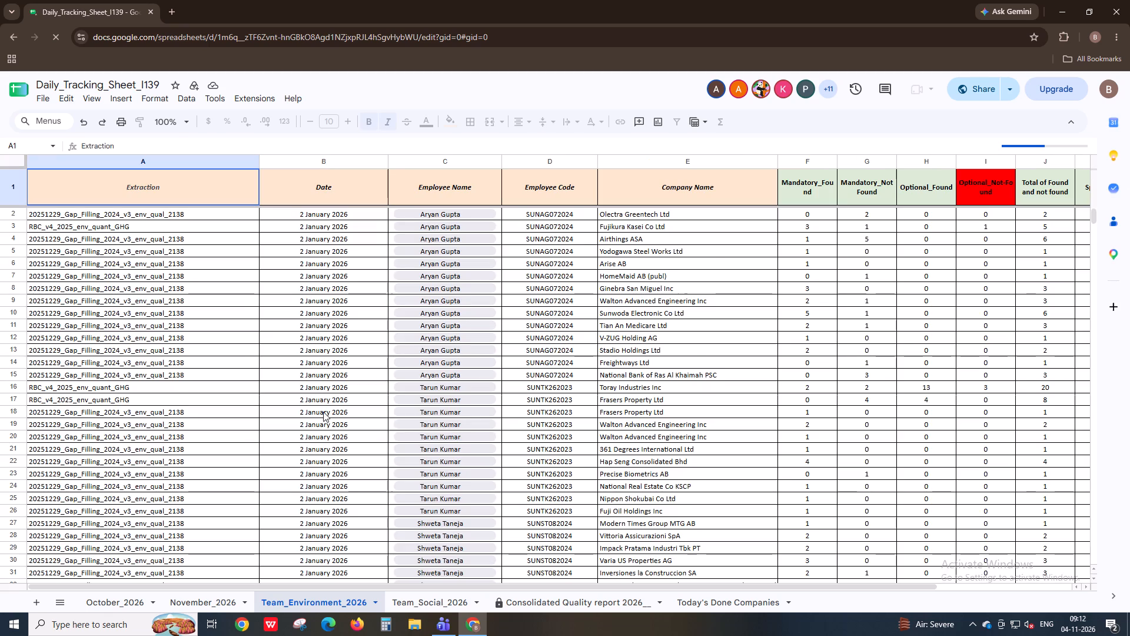
Look through the early January 2026 rows of the Team_Environment_2026 sheet, checking dates, employees and companies.
scroll(323, 412, down, 8)
scroll(315, 426, up, 1)
scroll(315, 426, down, 1)
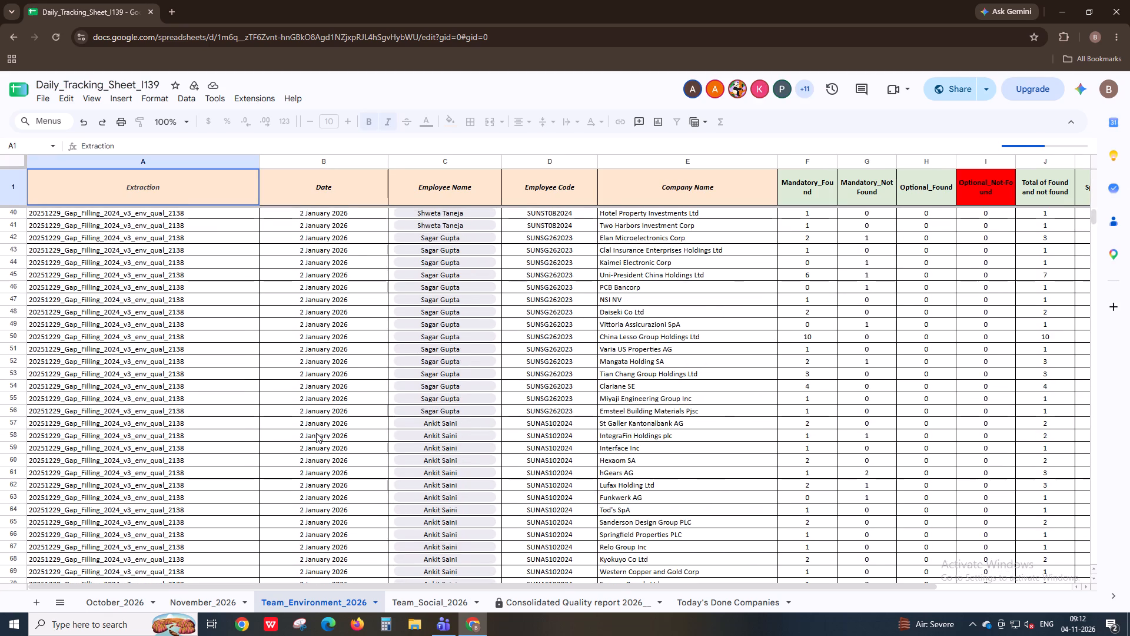
scroll(316, 433, down, 14)
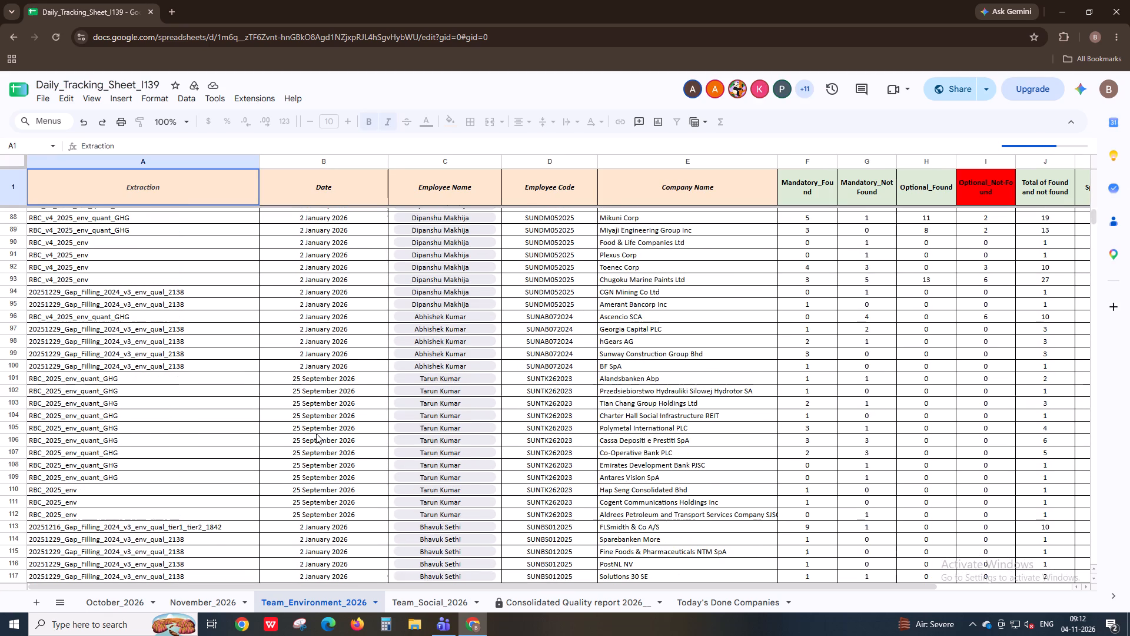
scroll(316, 433, down, 11)
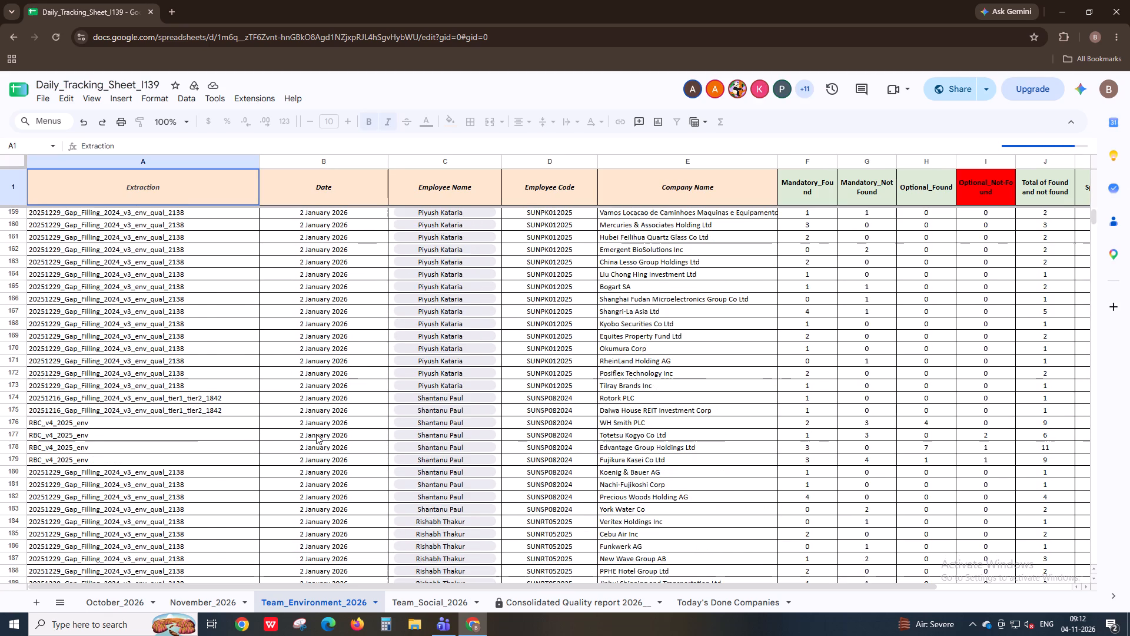
scroll(316, 434, down, 9)
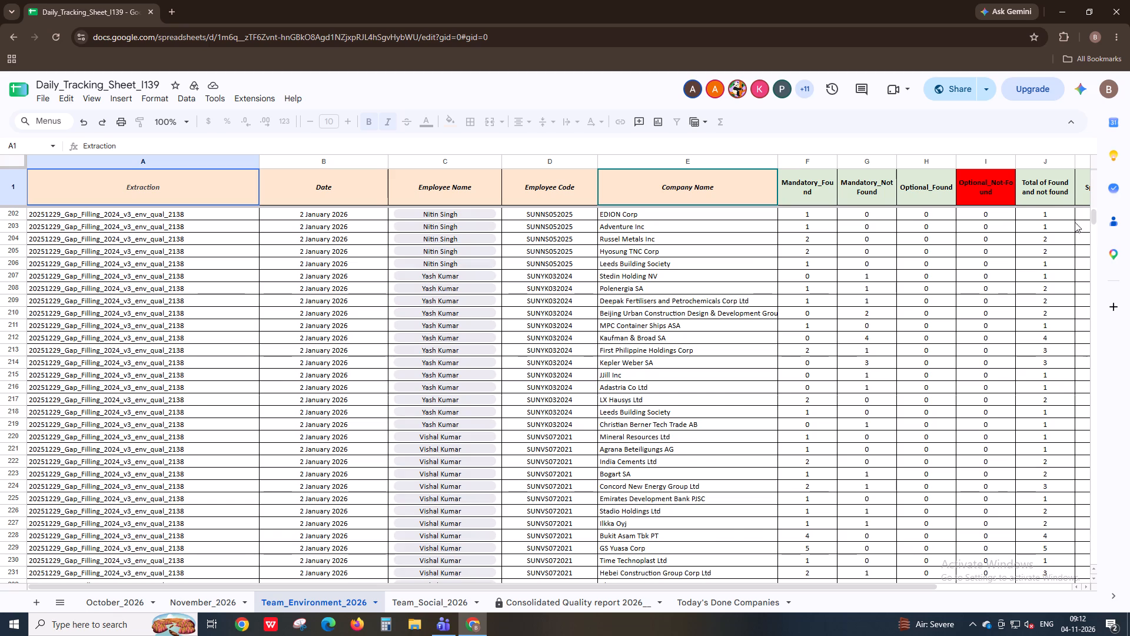
Go to the most recent entries near the end of the filled rows and review those dated late October 2026.
drag(1094, 216, 1106, 373)
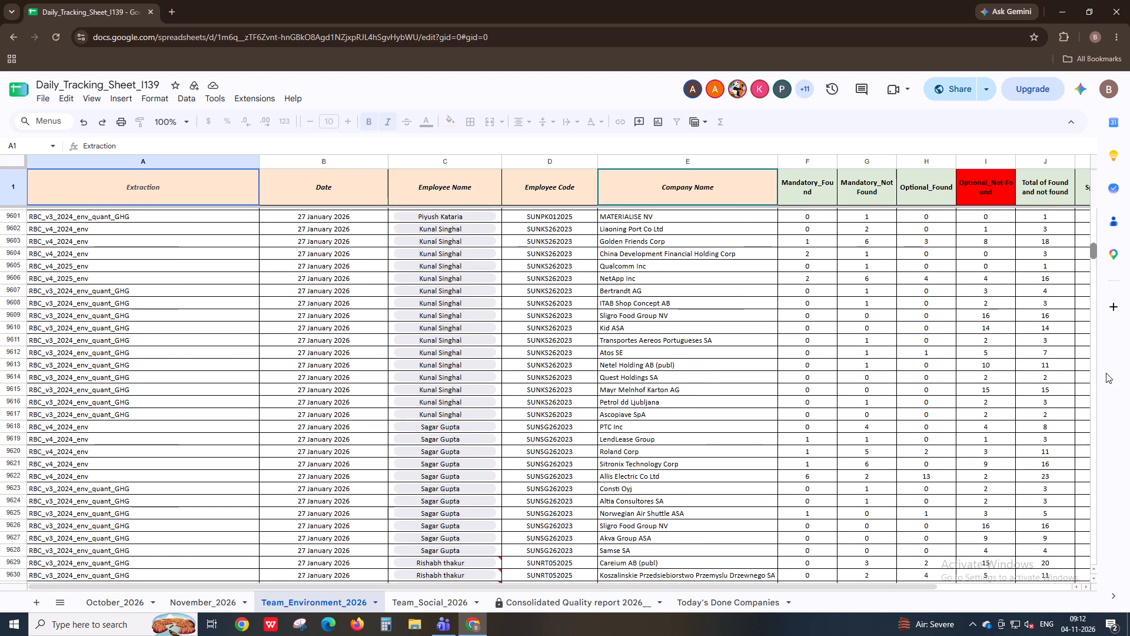
drag(1106, 373, 1100, 510)
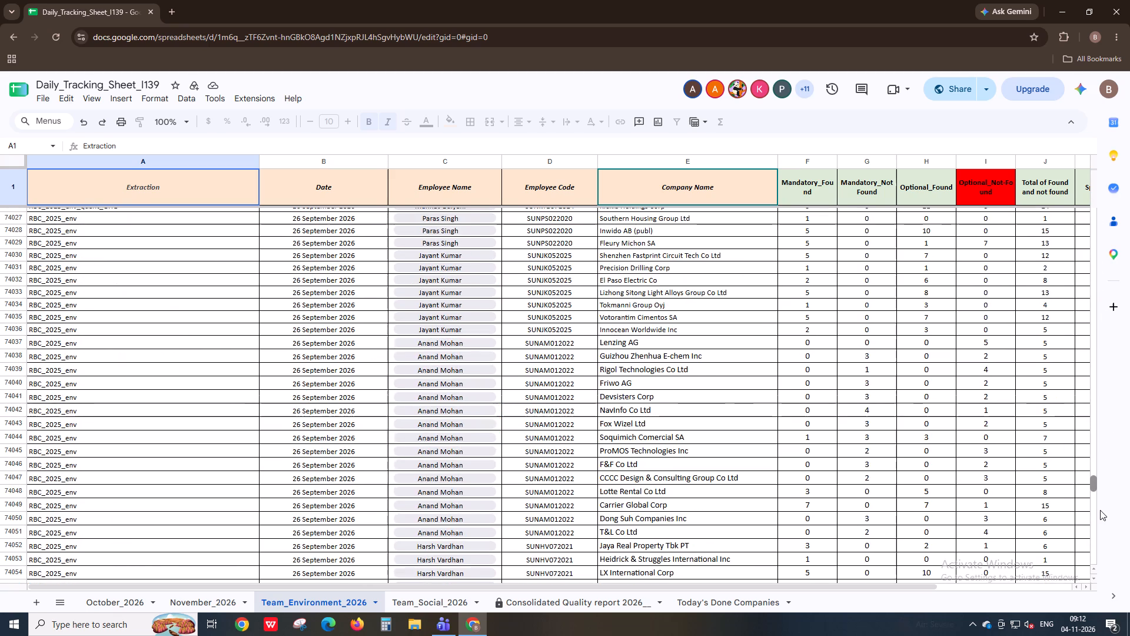
drag(1100, 510, 1098, 545)
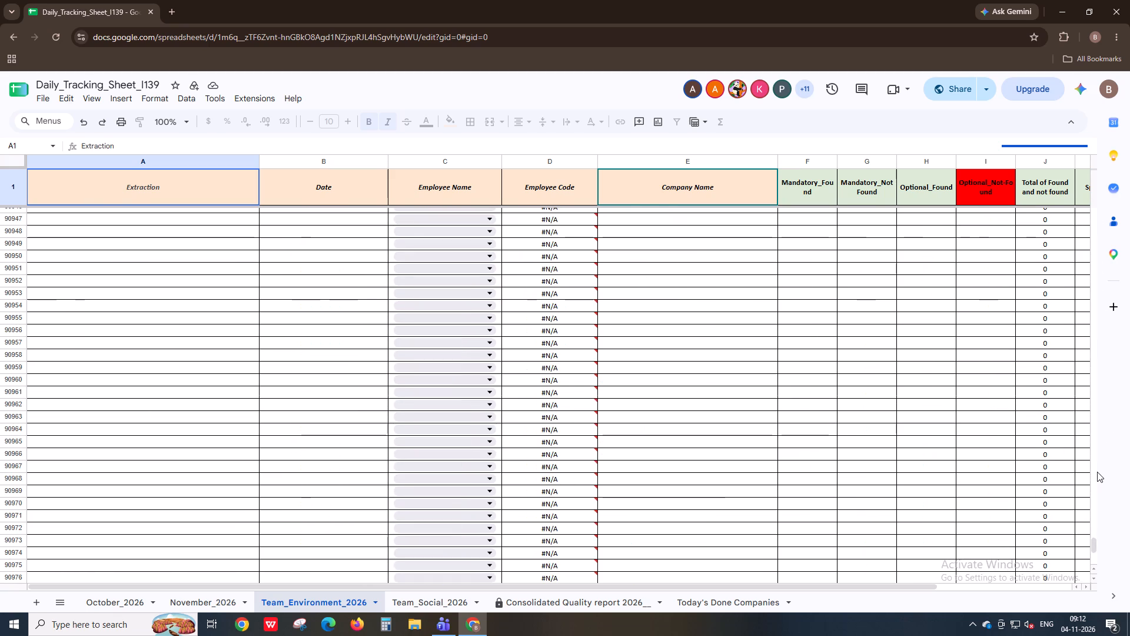
drag(1092, 541, 1095, 512)
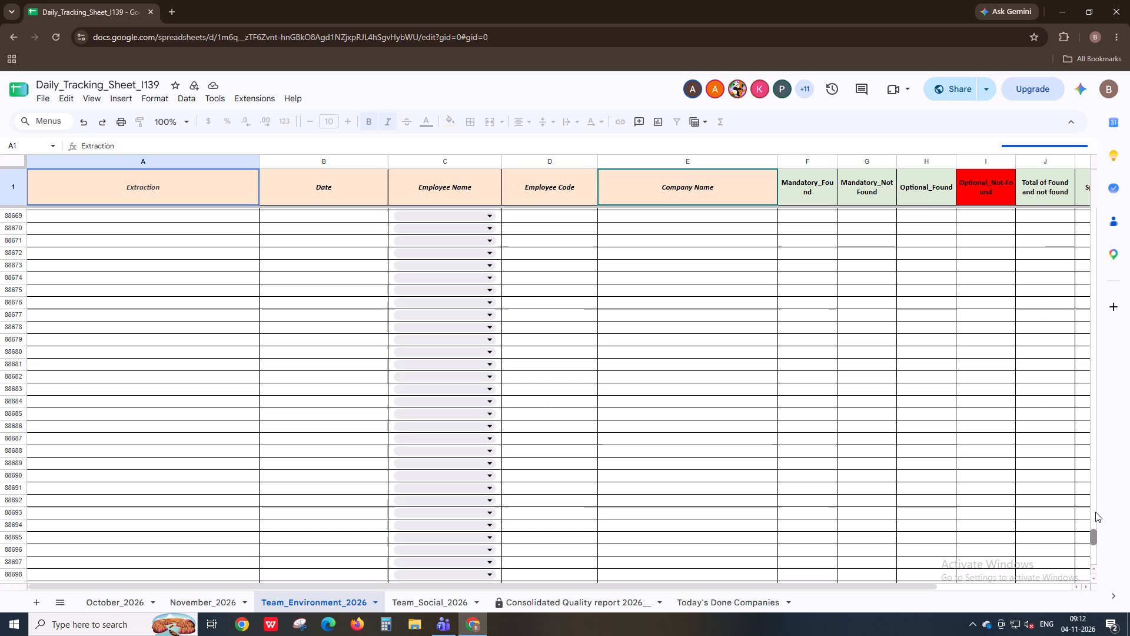
drag(1095, 512, 1096, 511)
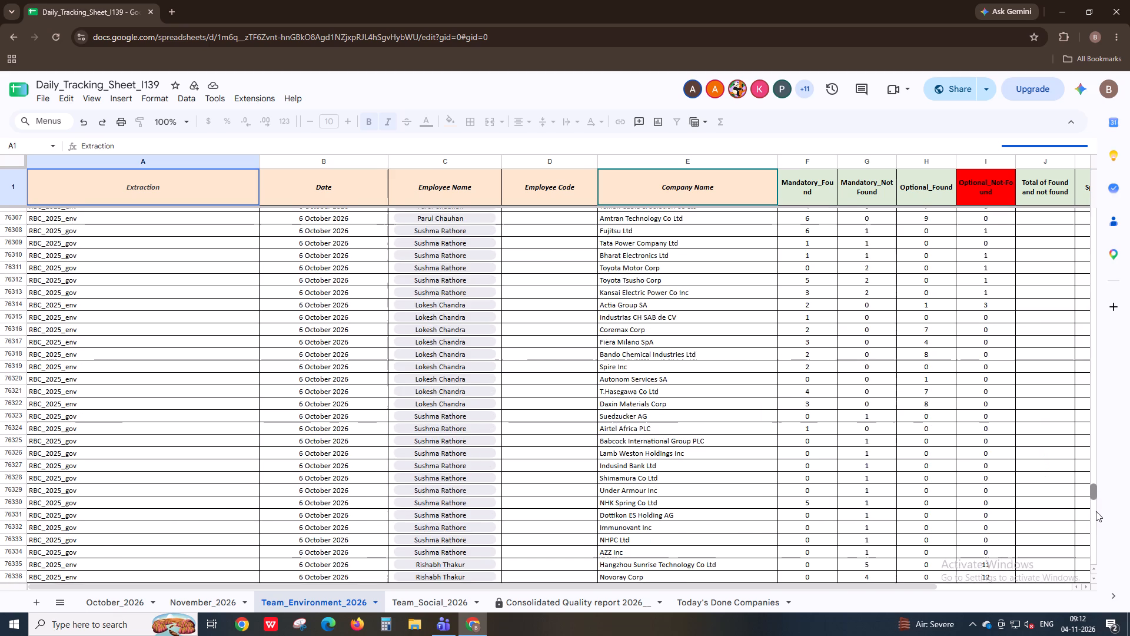
scroll(949, 504, down, 12)
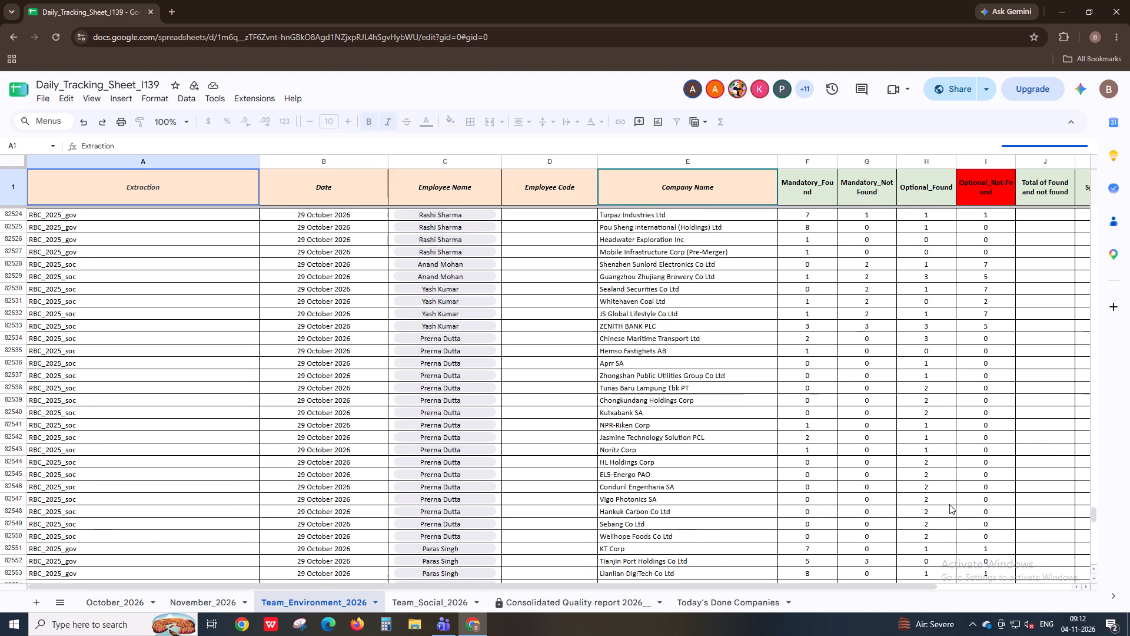
scroll(949, 504, down, 1)
scroll(949, 504, up, 1)
scroll(949, 504, down, 17)
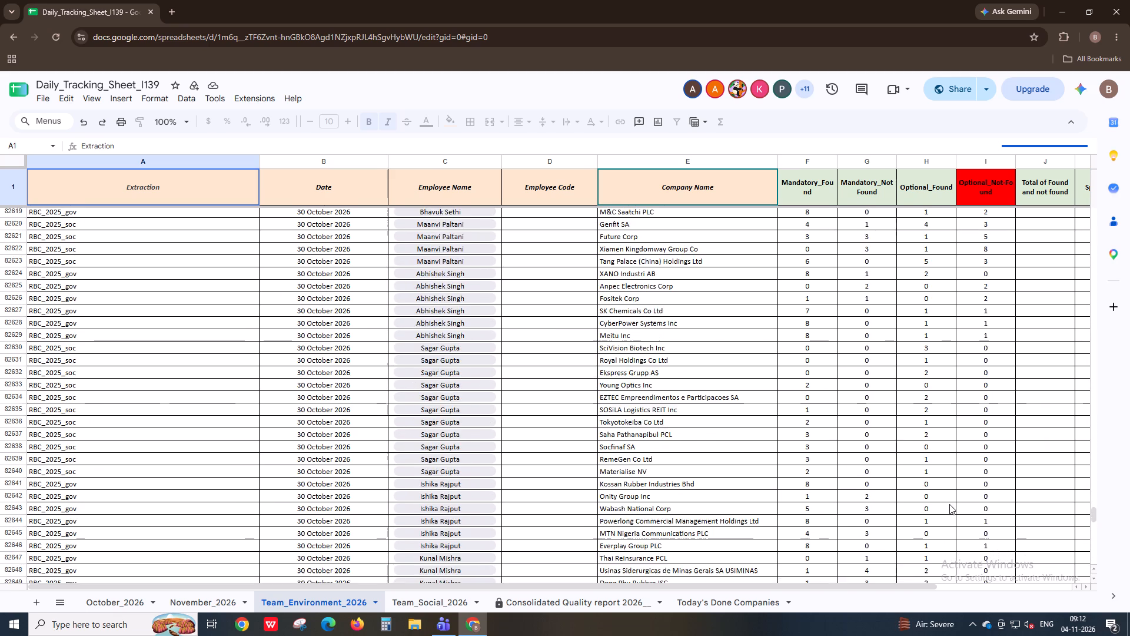
scroll(949, 504, down, 17)
scroll(949, 504, up, 1)
scroll(949, 504, down, 3)
scroll(949, 504, up, 1)
scroll(949, 504, down, 3)
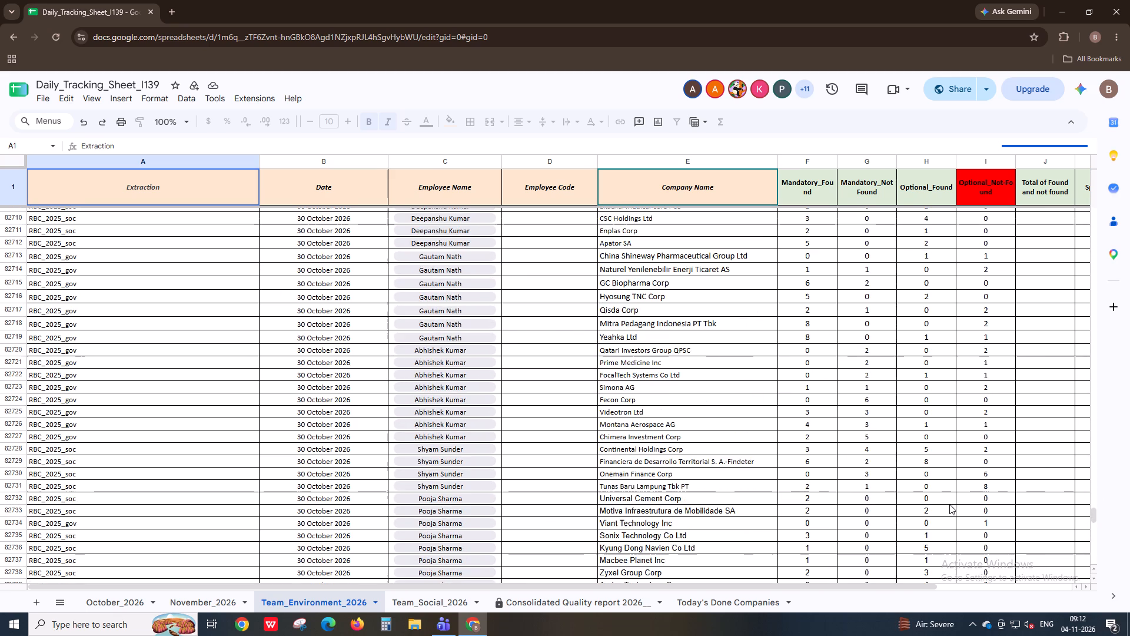
scroll(949, 504, down, 12)
scroll(949, 504, up, 1)
scroll(949, 504, down, 1)
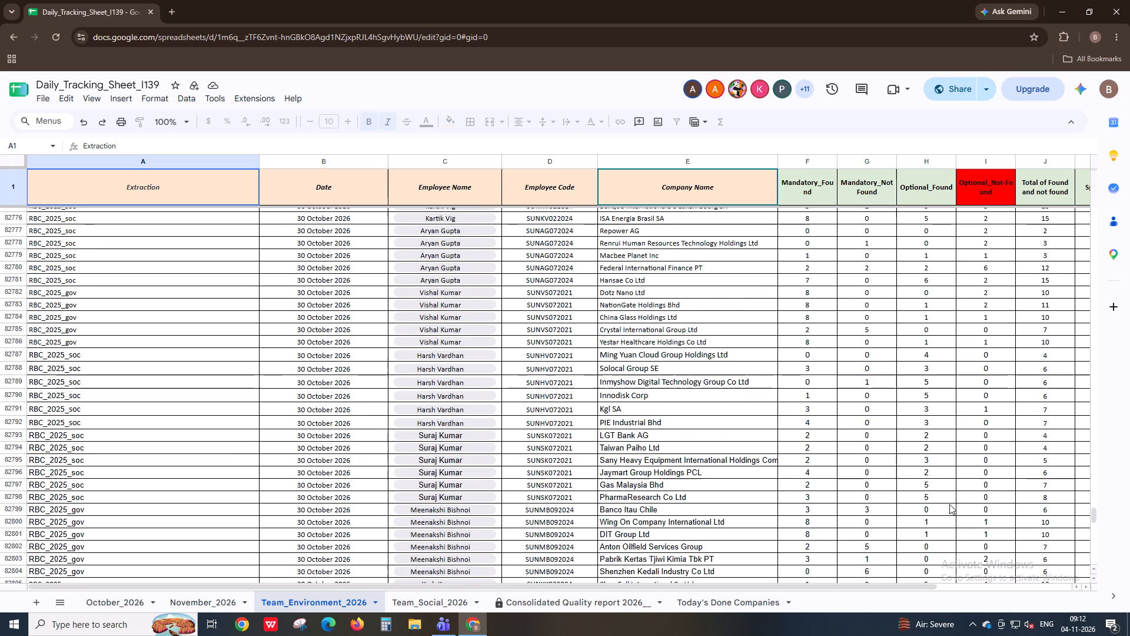
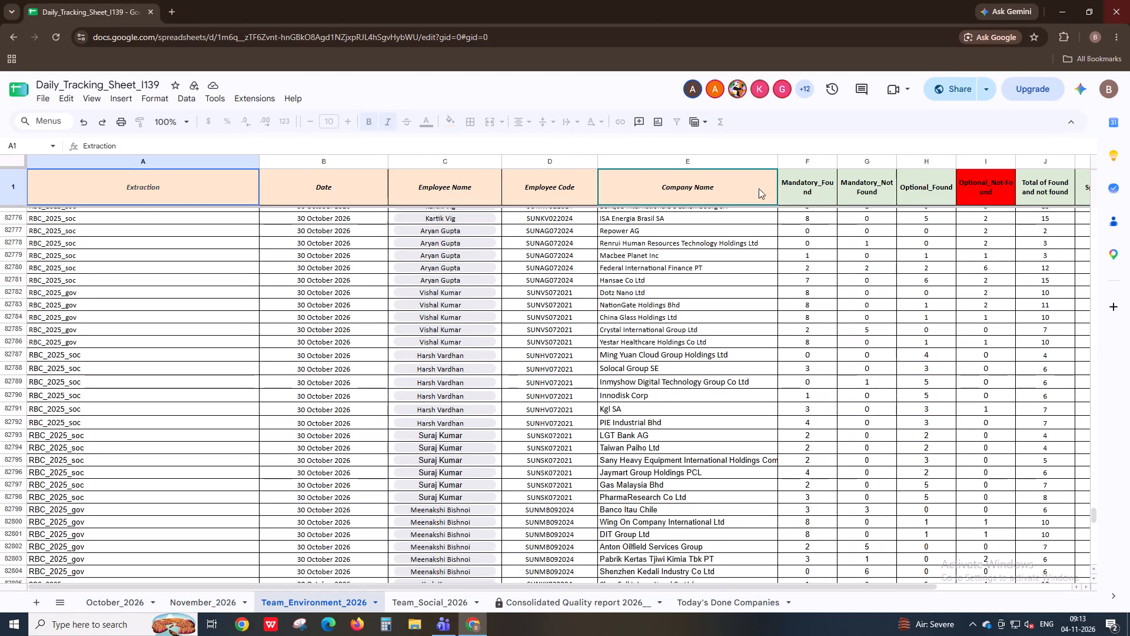
Look through the Team_Environment_2026 entries dated 30 and 31 October 2026, checking employees and companies.
scroll(529, 471, down, 11)
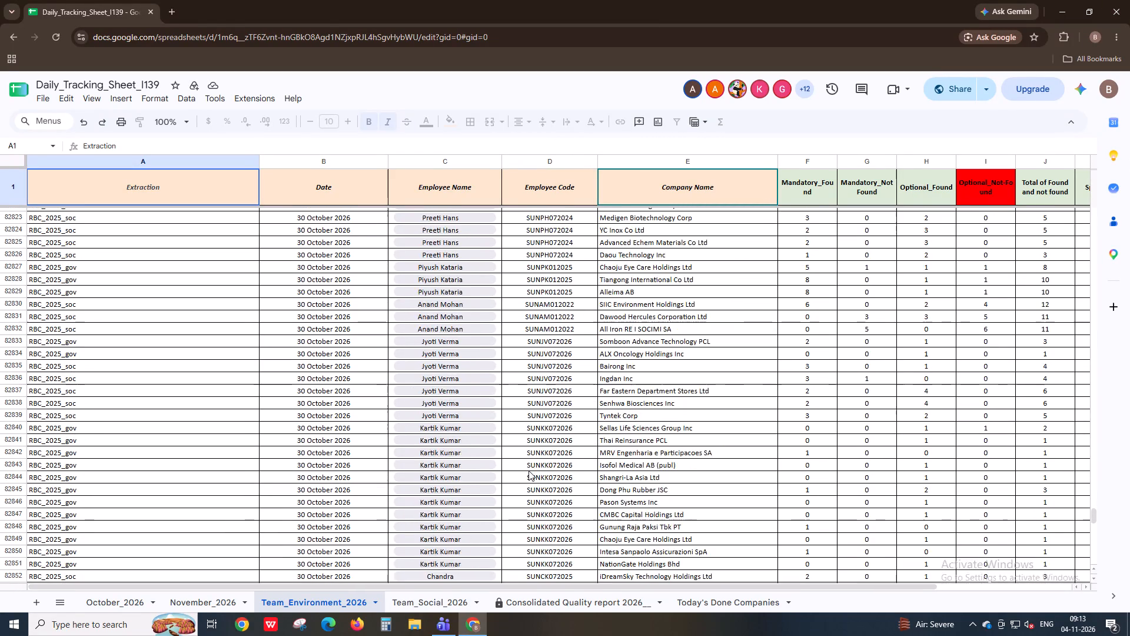
scroll(529, 471, down, 20)
scroll(529, 471, down, 3)
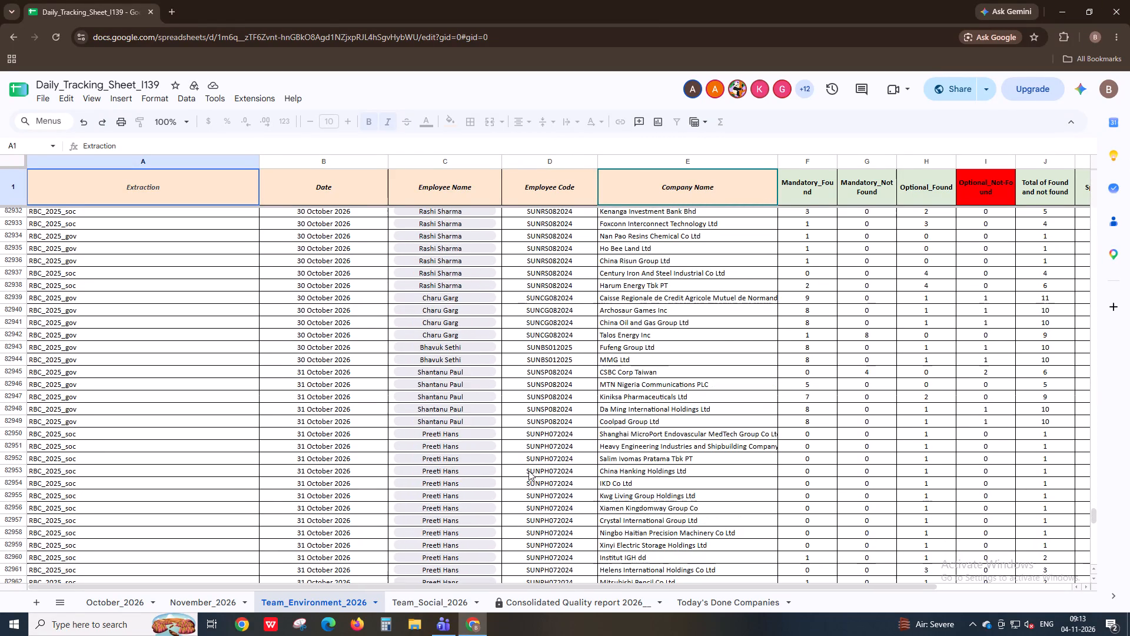
scroll(529, 471, down, 19)
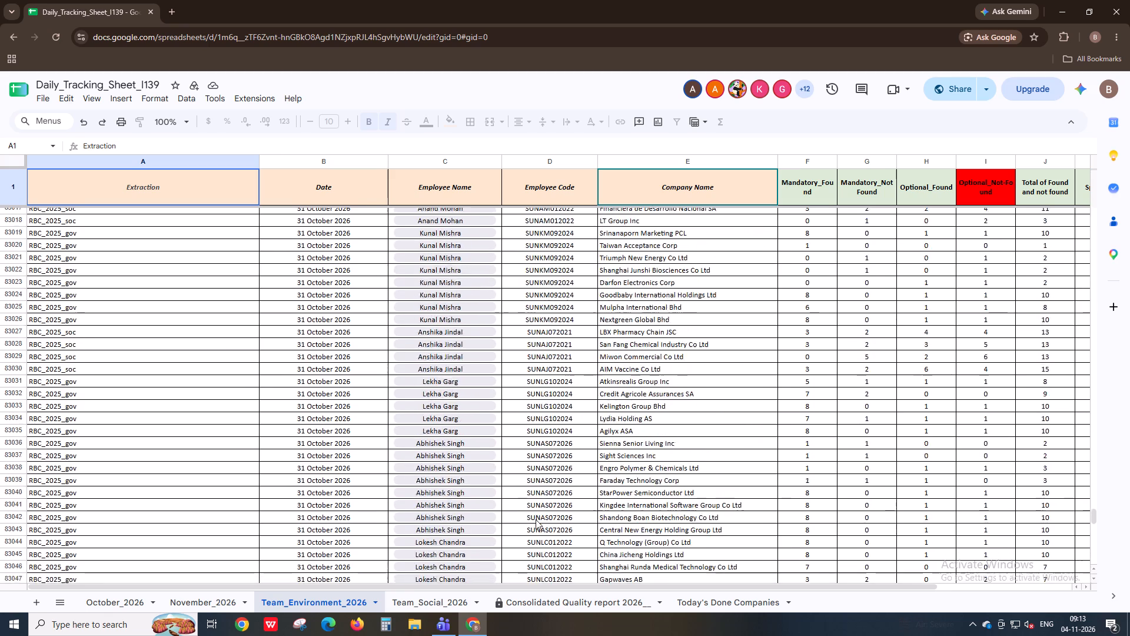
scroll(536, 519, down, 5)
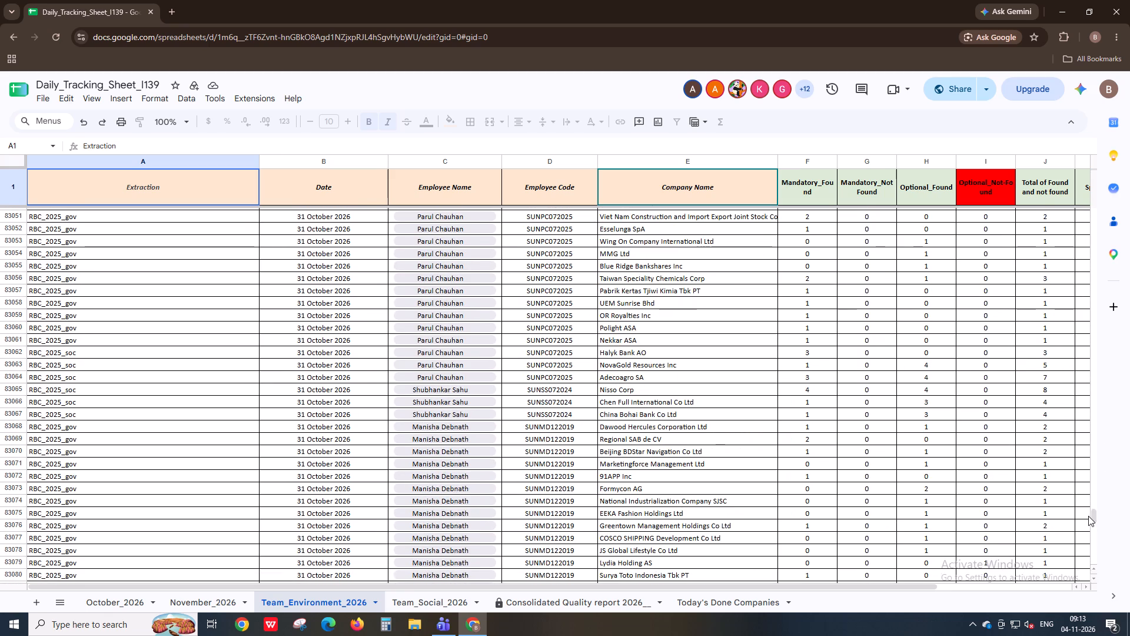
Search around the boundary between filled and empty rows for the latest entries, checking the late October and early November 2026 dates.
click(1094, 521)
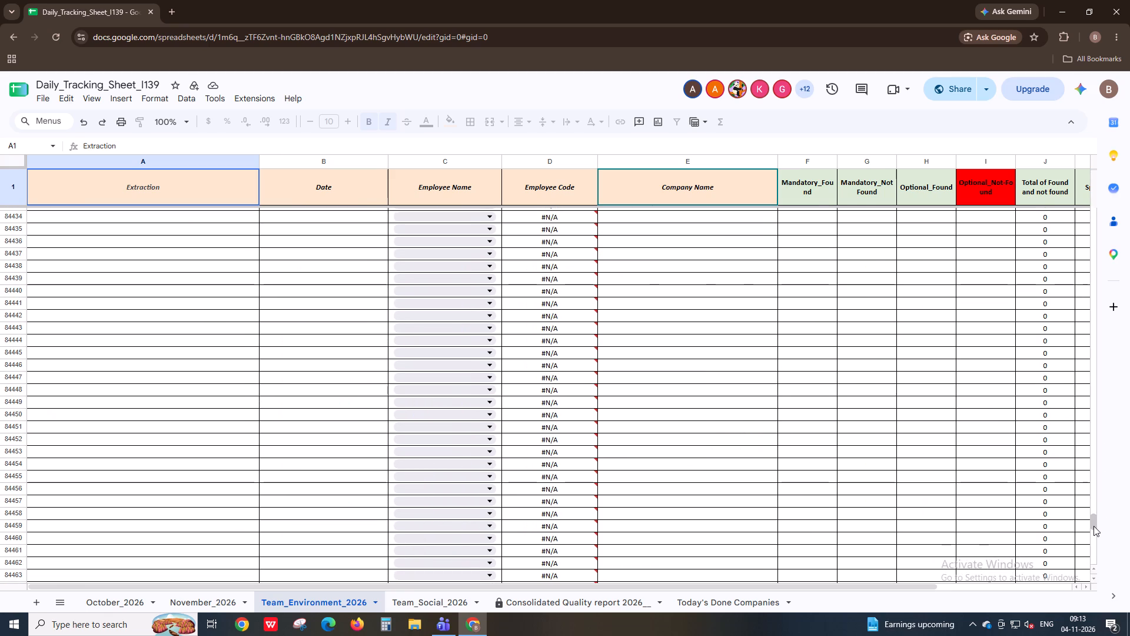
scroll(1094, 526, up, 3)
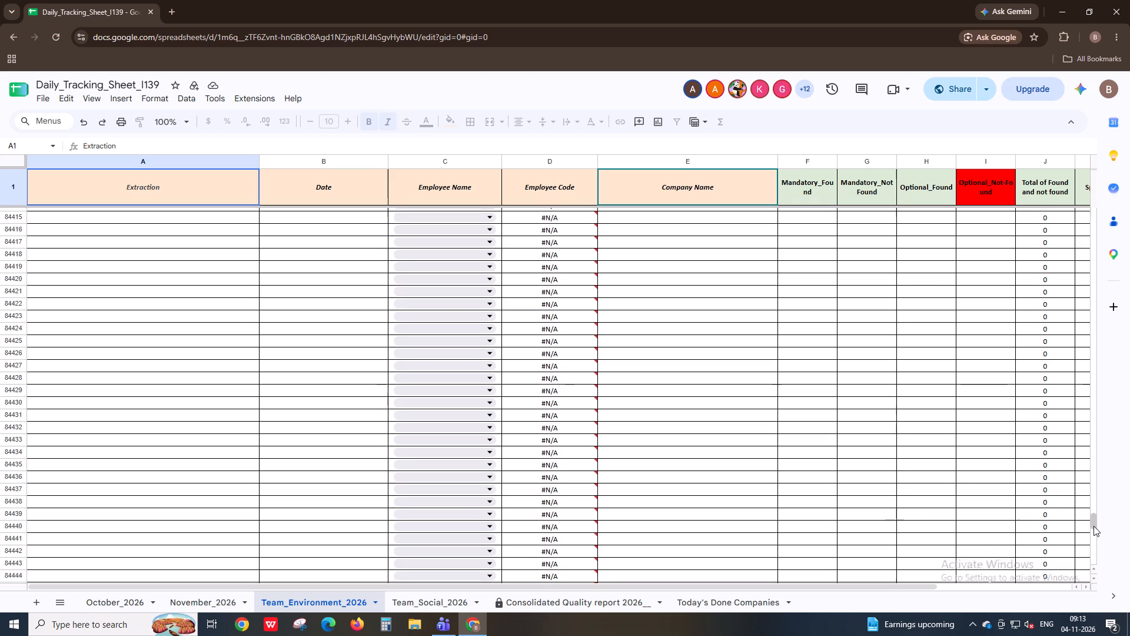
scroll(1094, 526, up, 18)
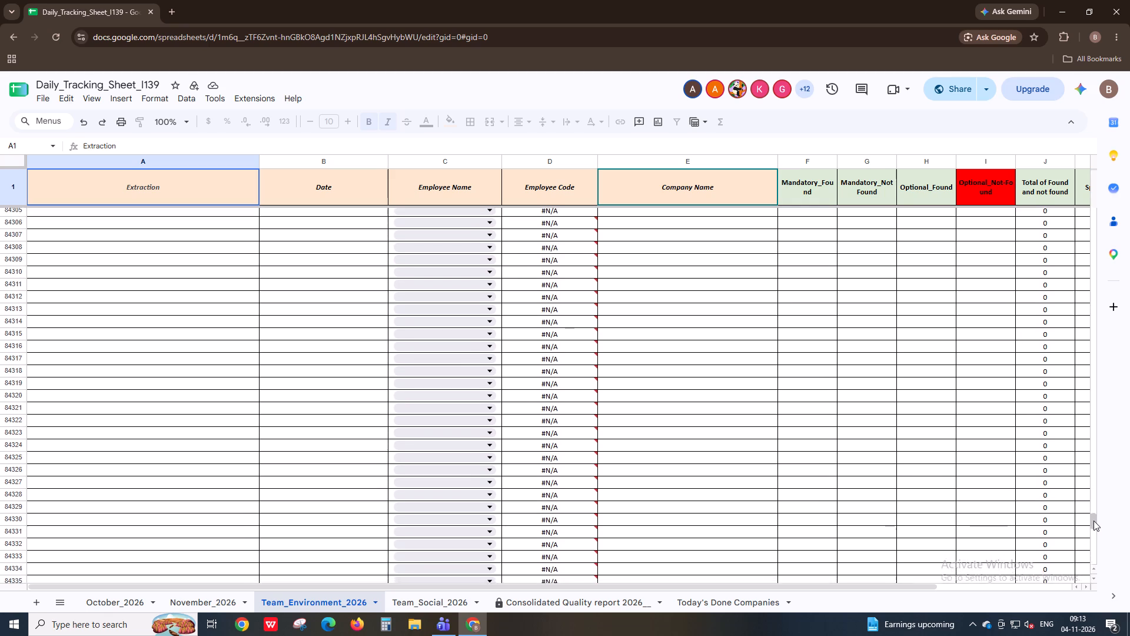
scroll(1094, 521, up, 20)
scroll(1094, 521, up, 1)
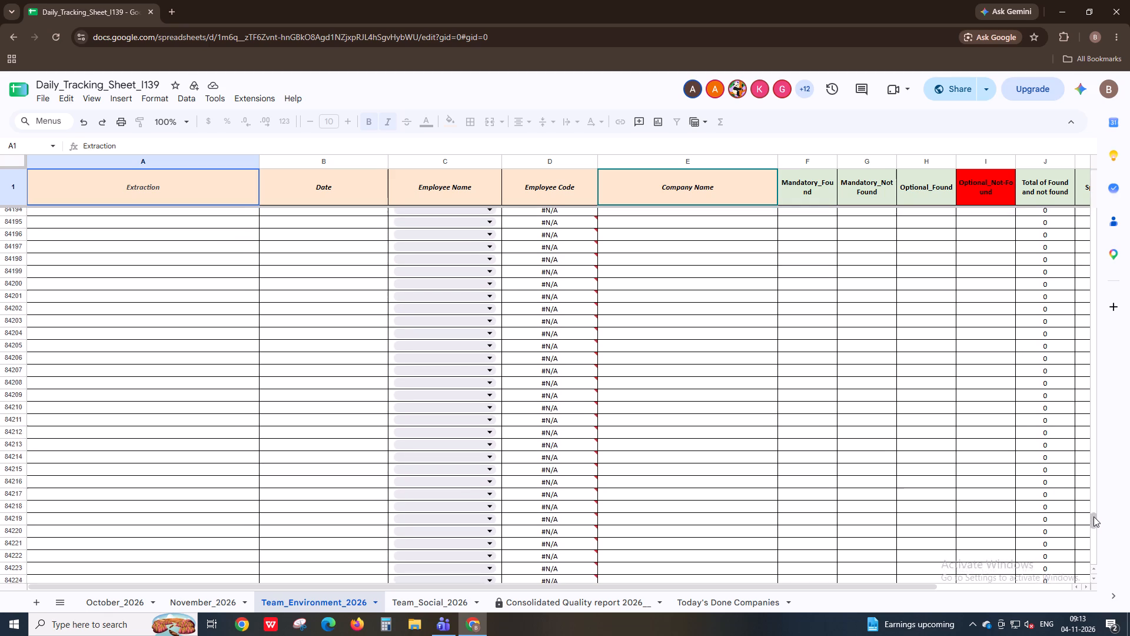
scroll(1094, 516, up, 7)
drag(1094, 516, 1096, 502)
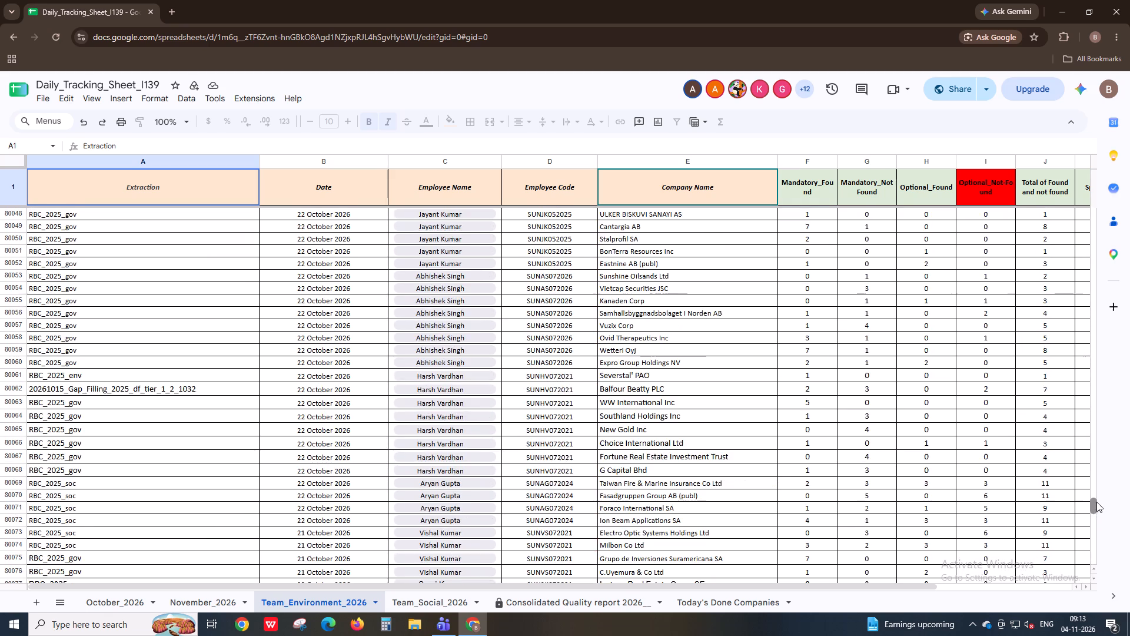
drag(1096, 502, 1099, 516)
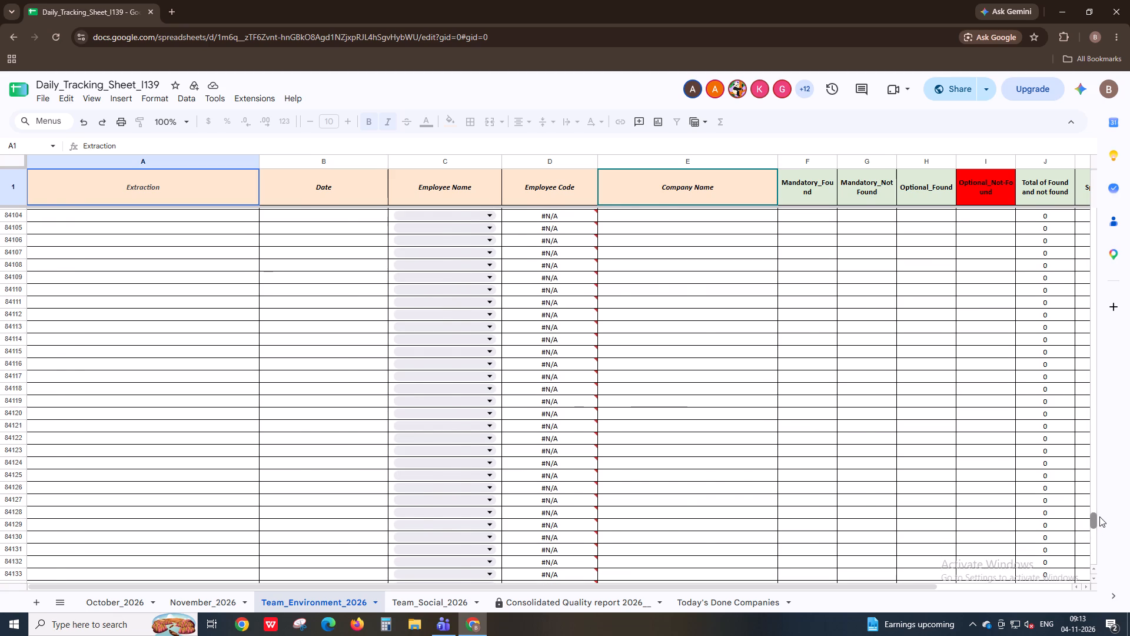
drag(1099, 516, 1099, 518)
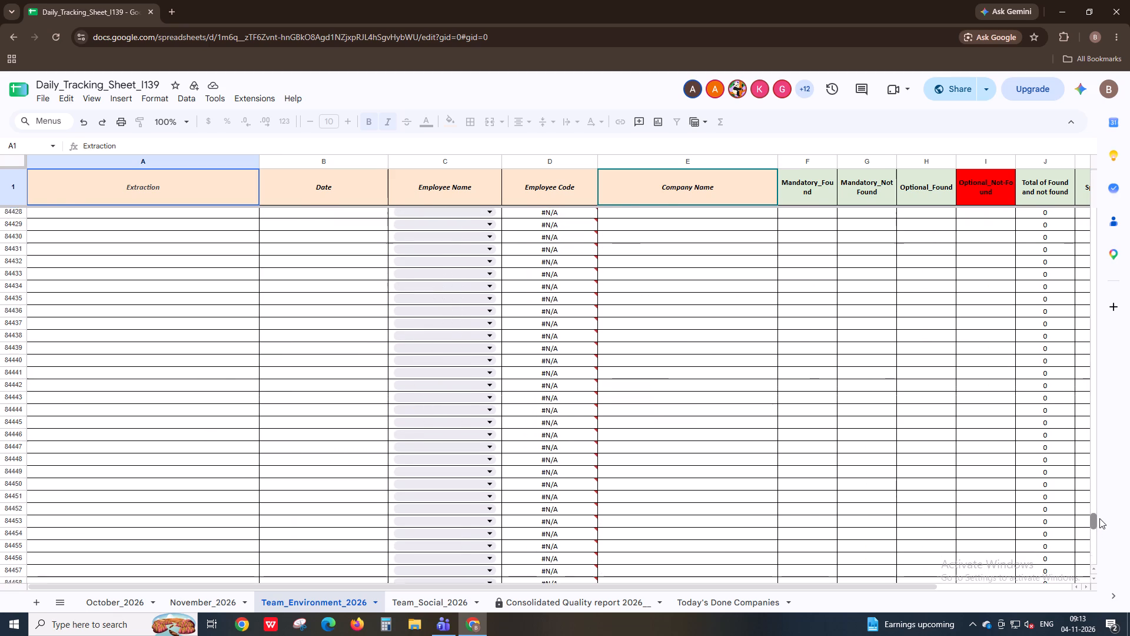
drag(1099, 518, 1099, 512)
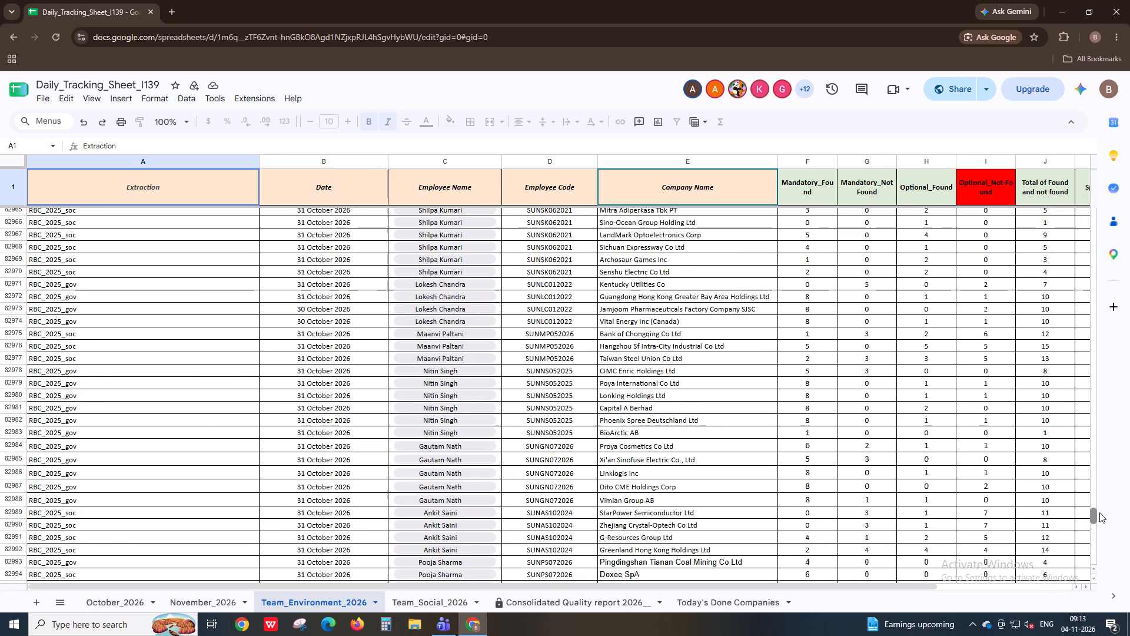
drag(1099, 512, 1099, 516)
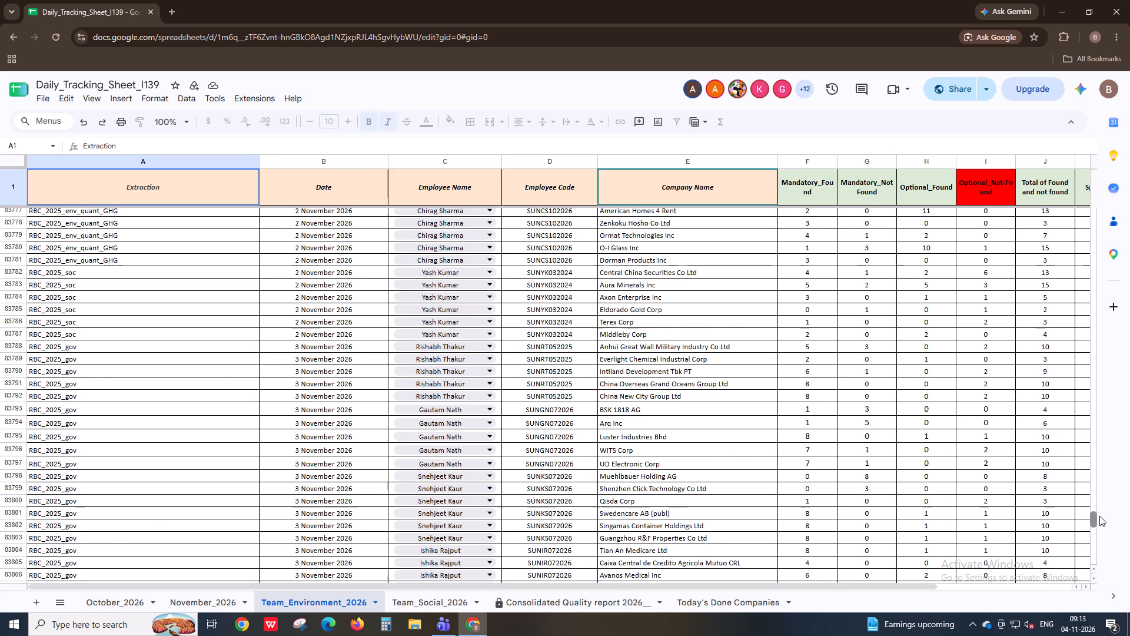
drag(1099, 516, 1099, 520)
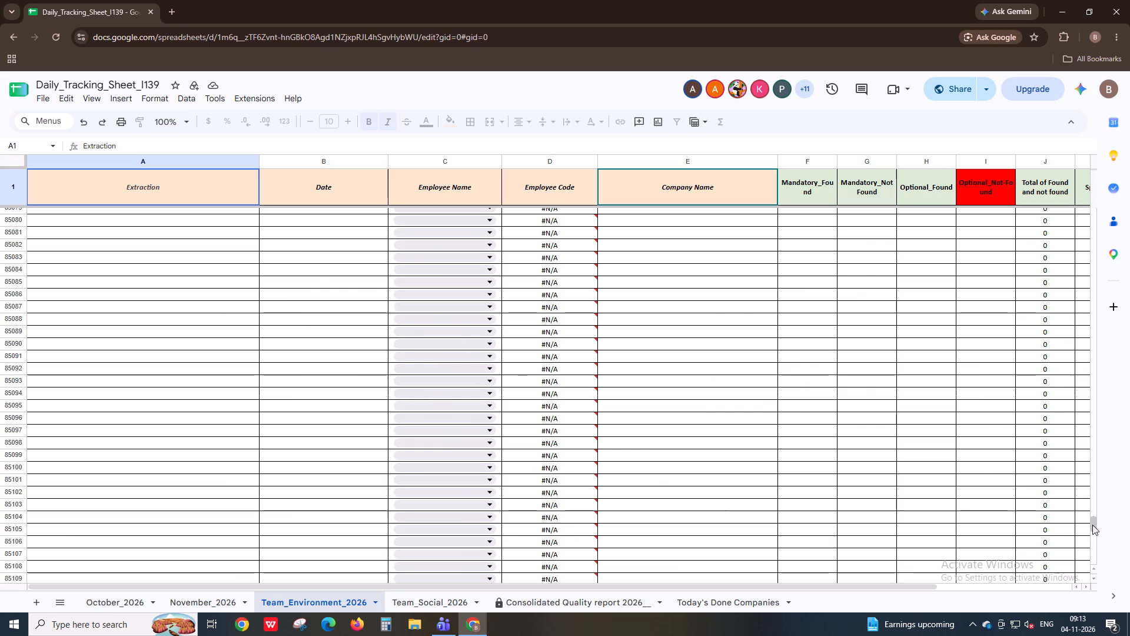
drag(1092, 525, 1093, 521)
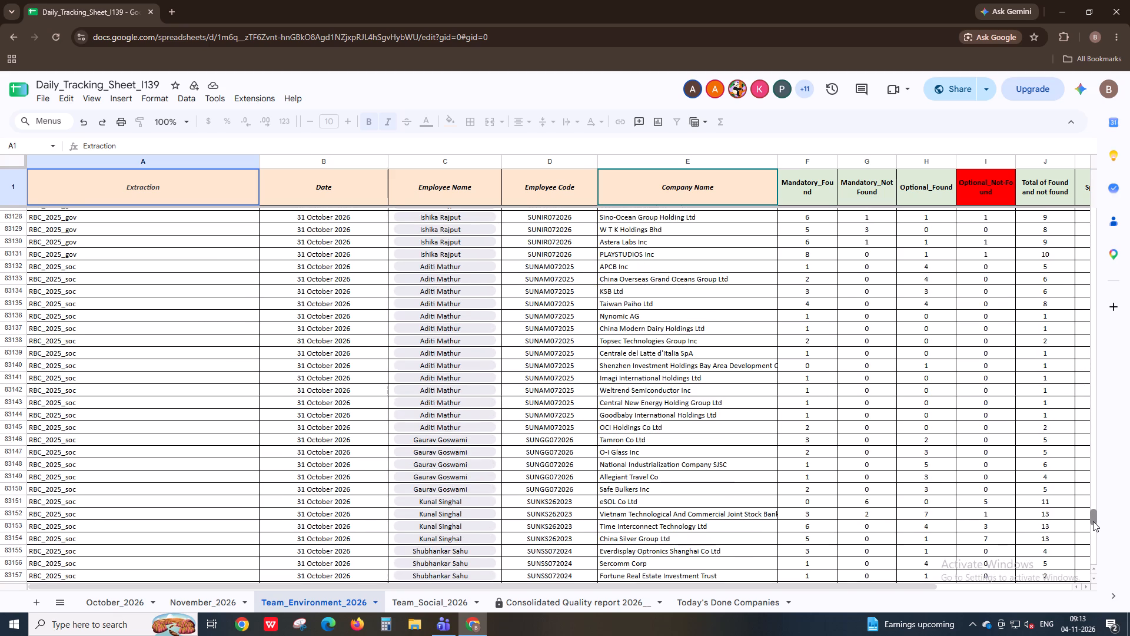
drag(1093, 521, 1094, 518)
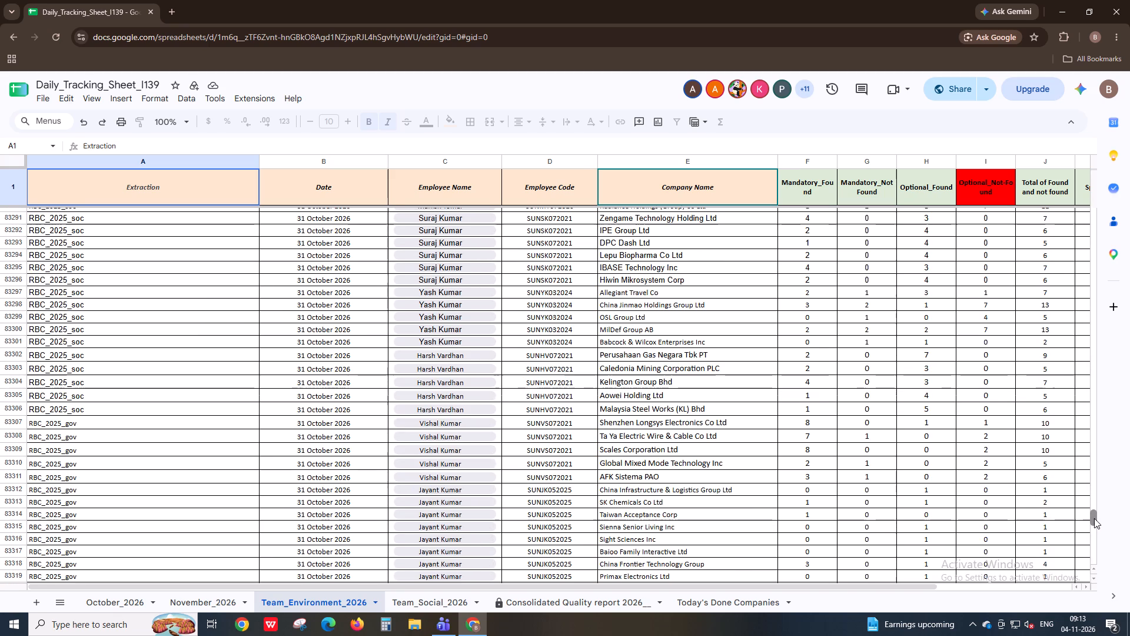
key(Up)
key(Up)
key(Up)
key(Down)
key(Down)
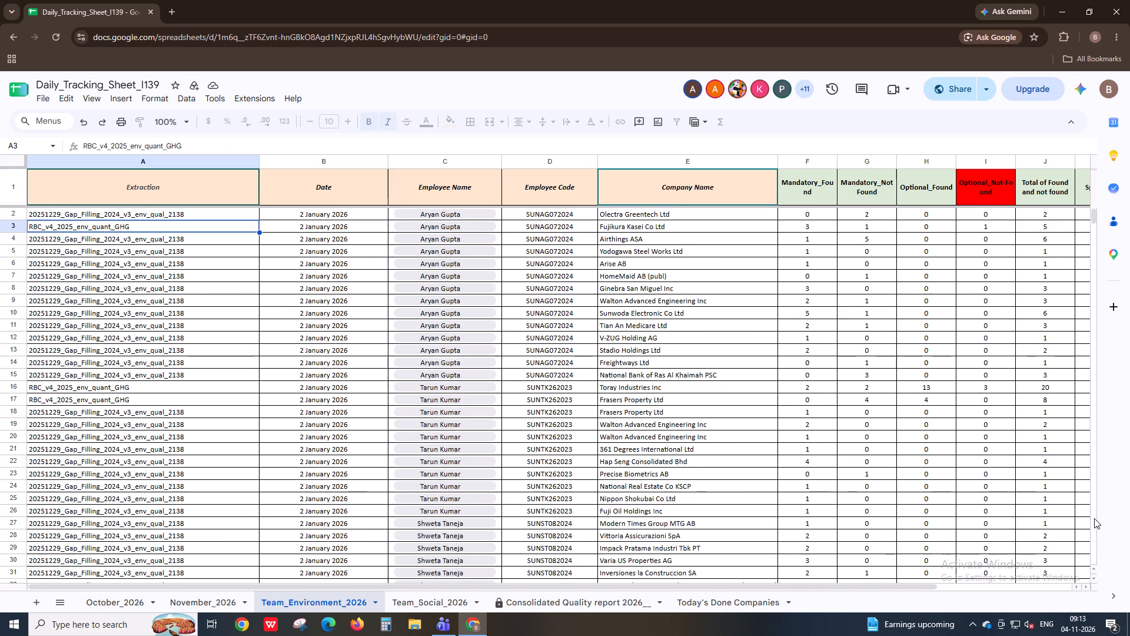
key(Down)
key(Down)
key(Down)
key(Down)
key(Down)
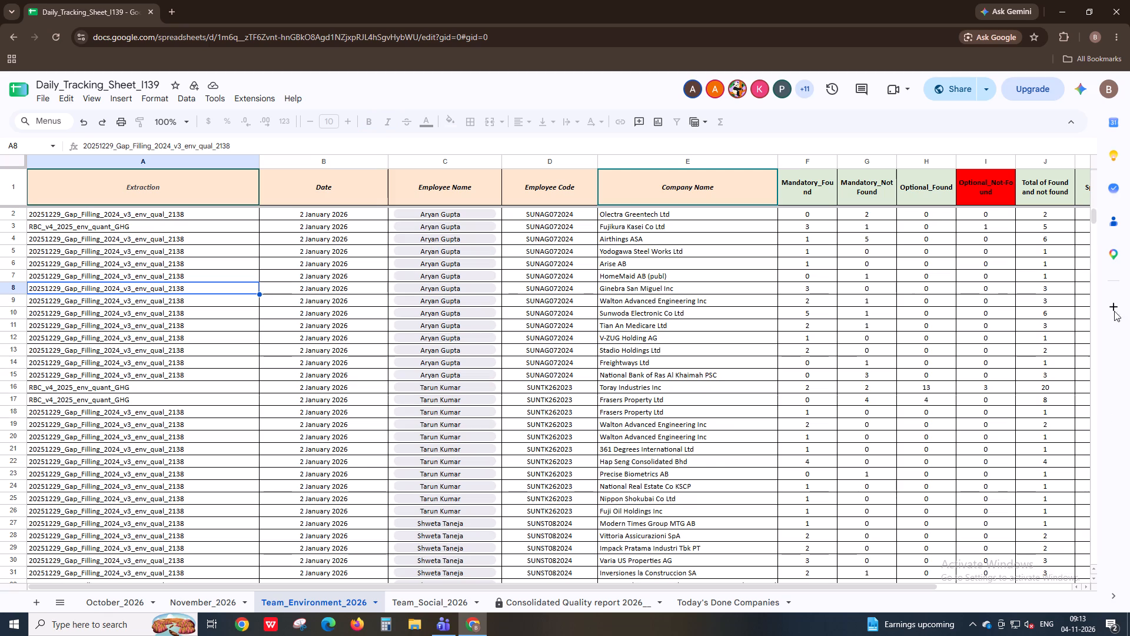
Return from the January 2026 rows to the entries dated 2 November 2026, using the Date column as a guide.
drag(1095, 218, 1103, 278)
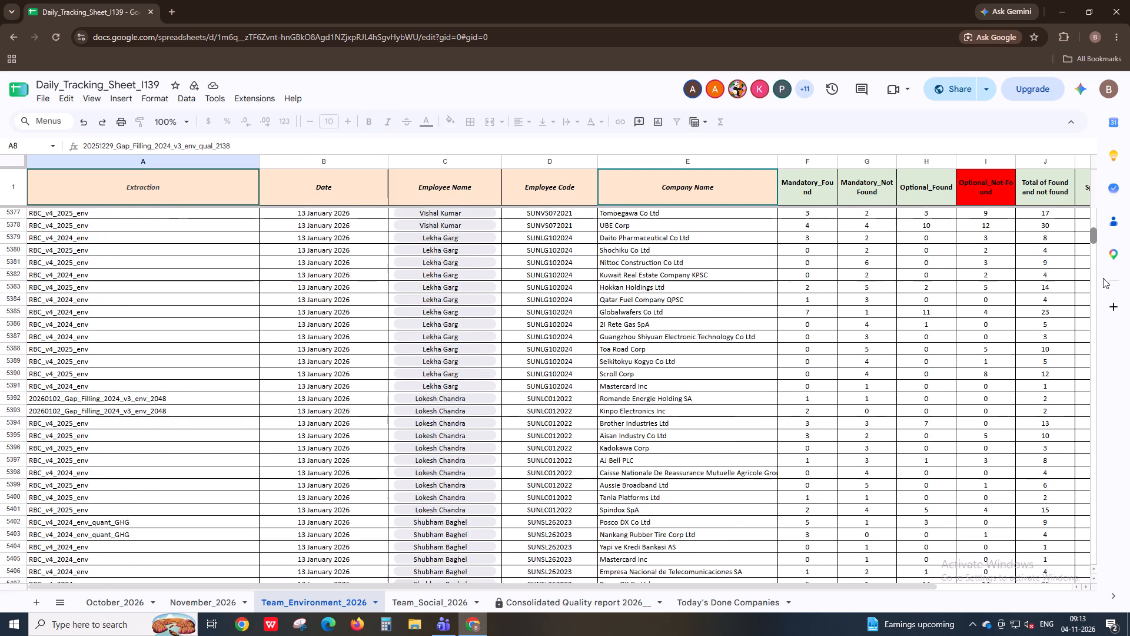
drag(1103, 278, 1100, 380)
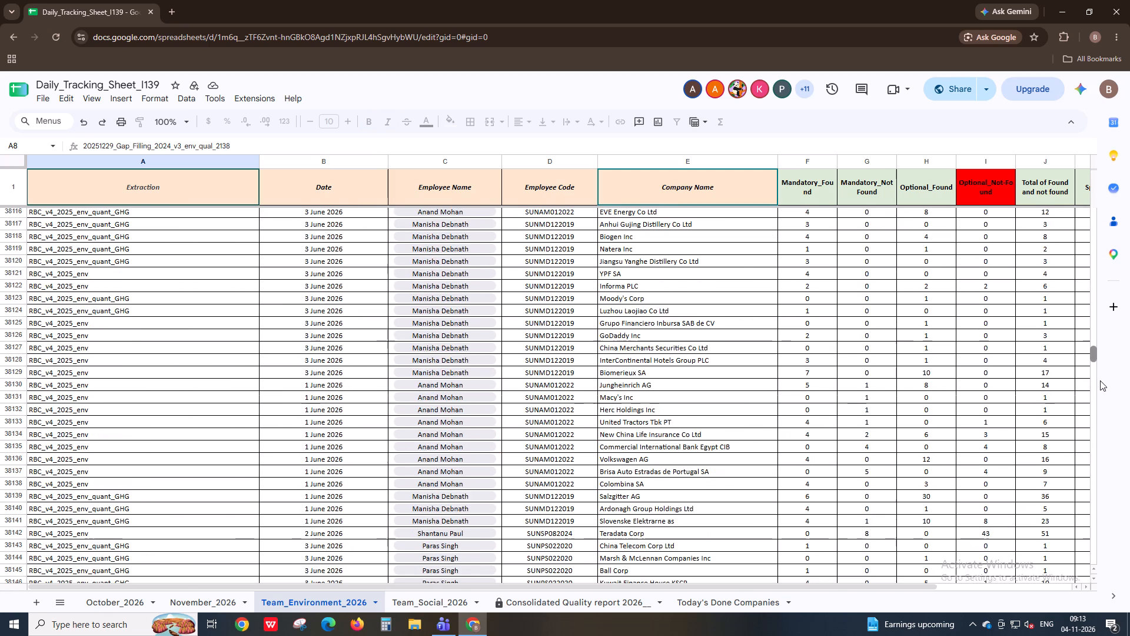
drag(1100, 380, 1093, 458)
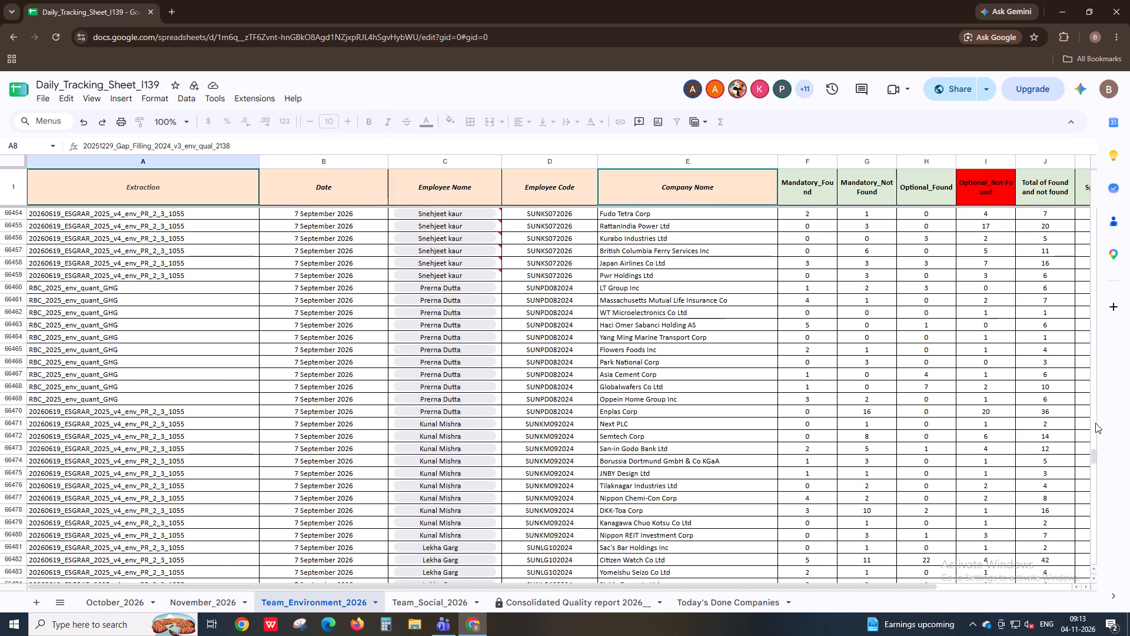
drag(1095, 453, 1094, 475)
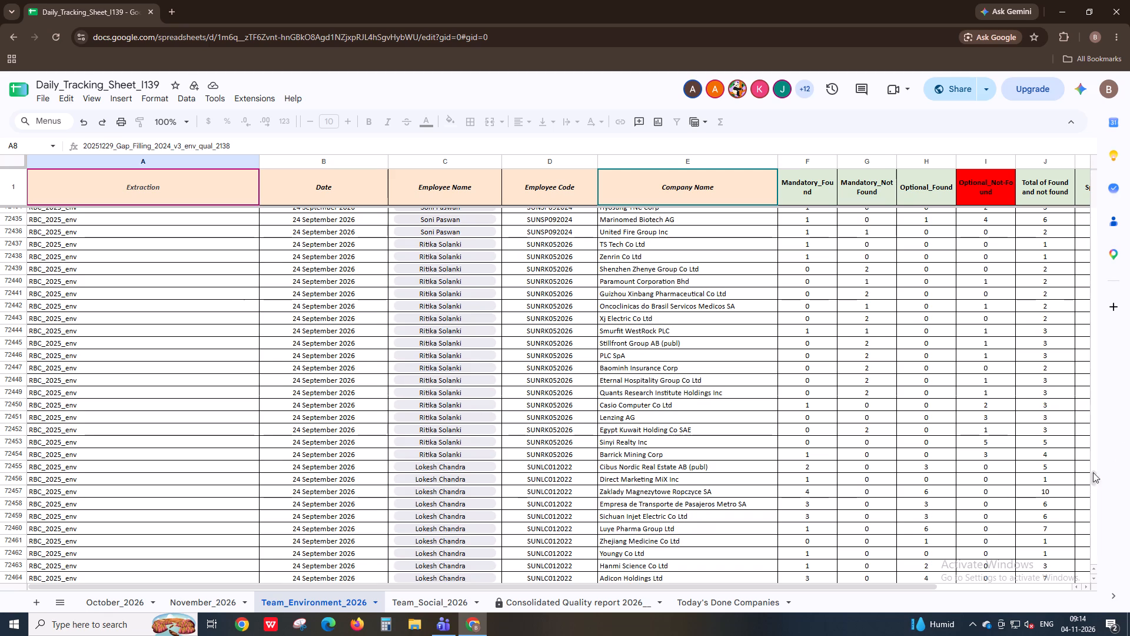
drag(1094, 478, 1094, 483)
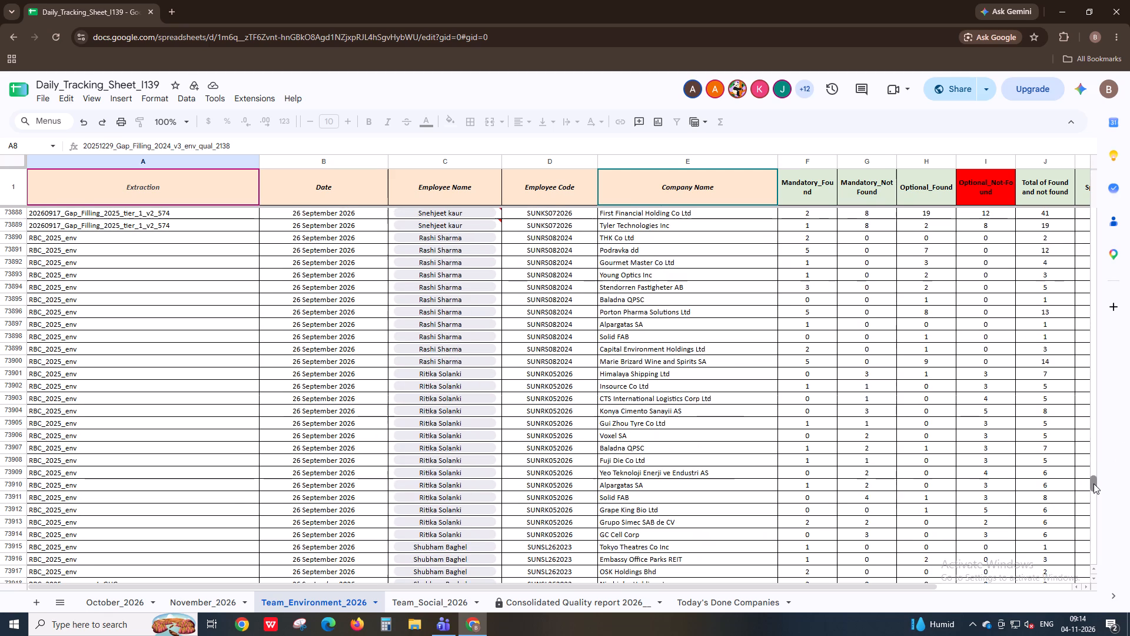
drag(1094, 483, 1094, 499)
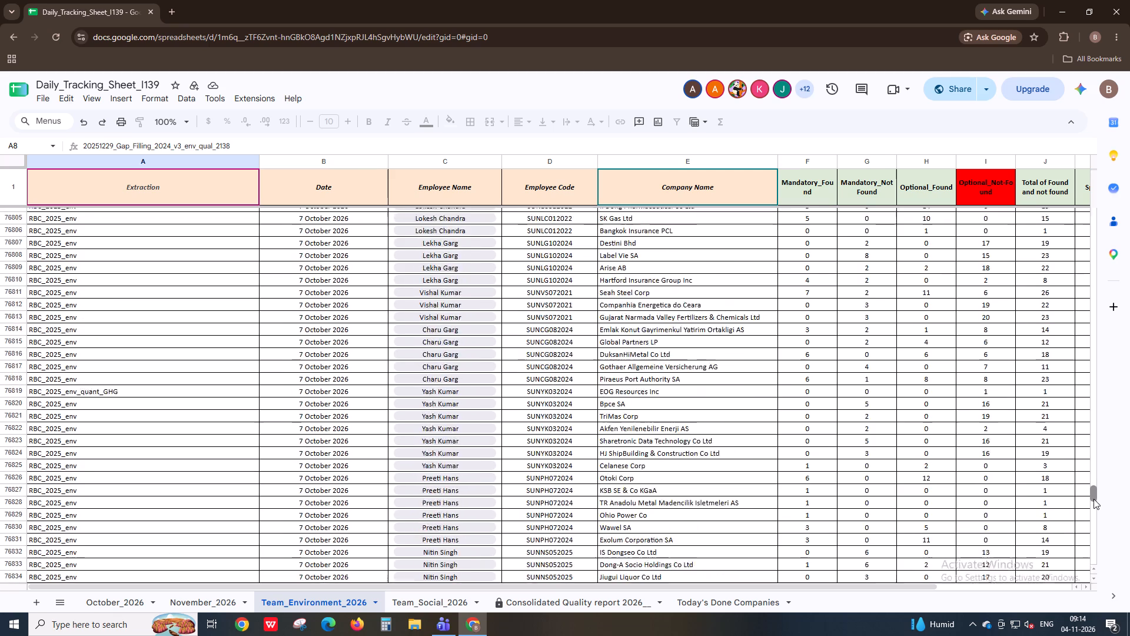
drag(1094, 499, 1092, 512)
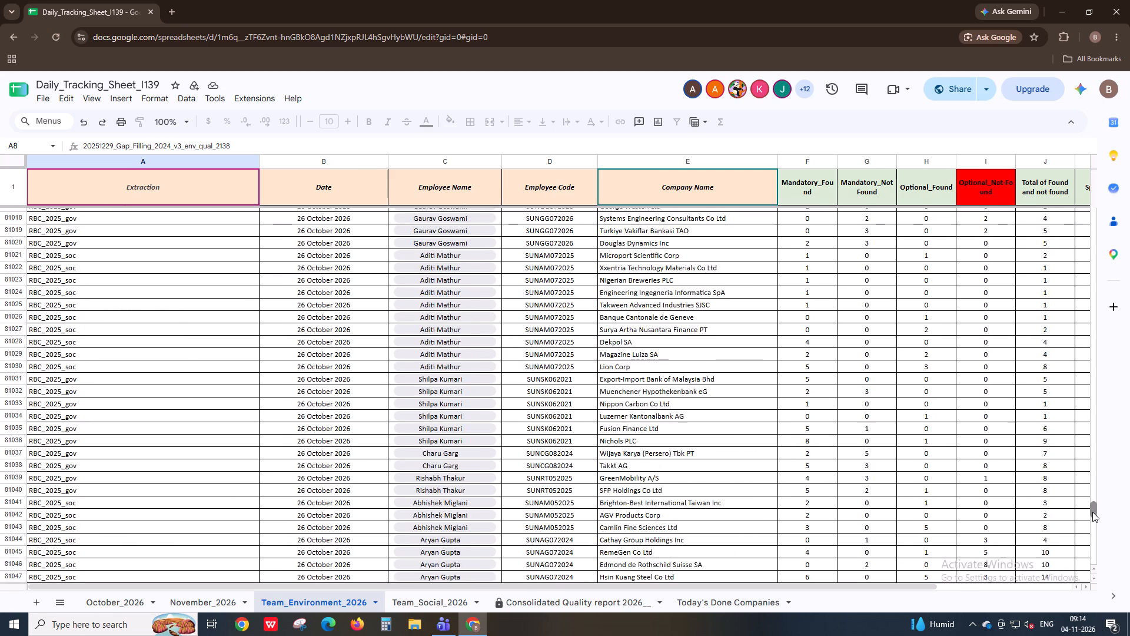
drag(1092, 512, 1090, 521)
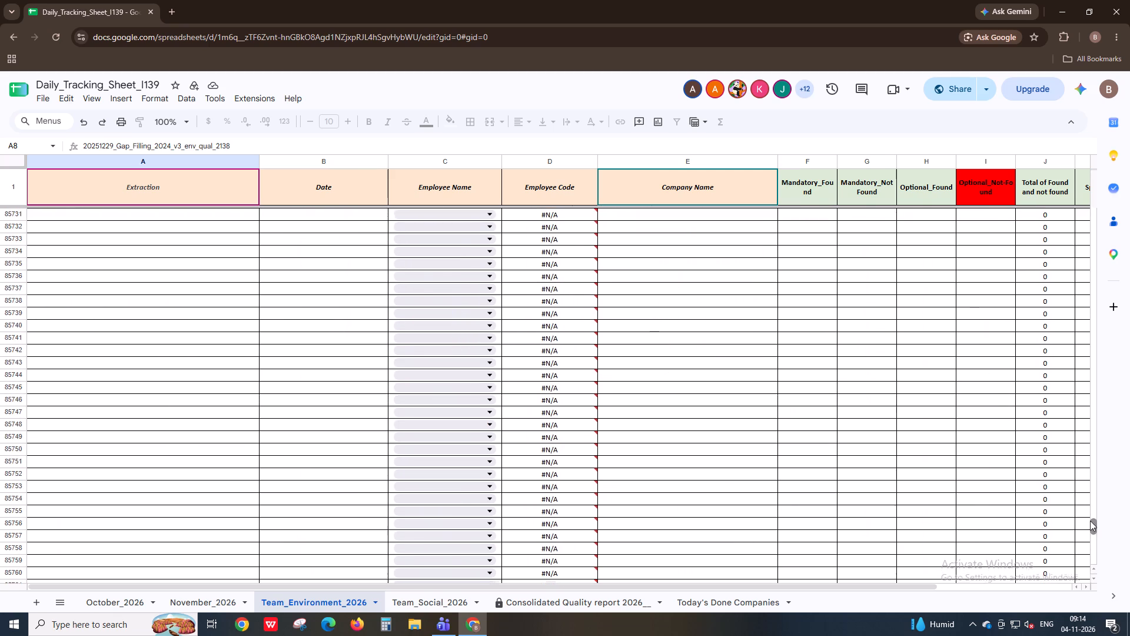
drag(1090, 521, 1091, 519)
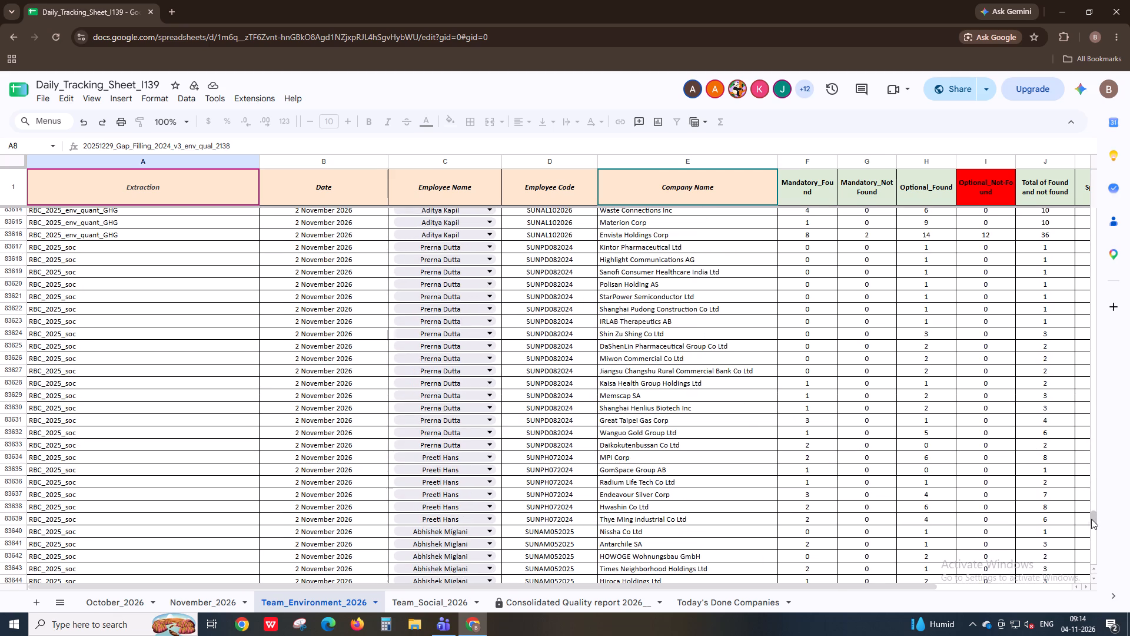
Look through the entries dated 2 and 3 November 2026, checking extraction types, employees and companies.
scroll(1091, 519, down, 15)
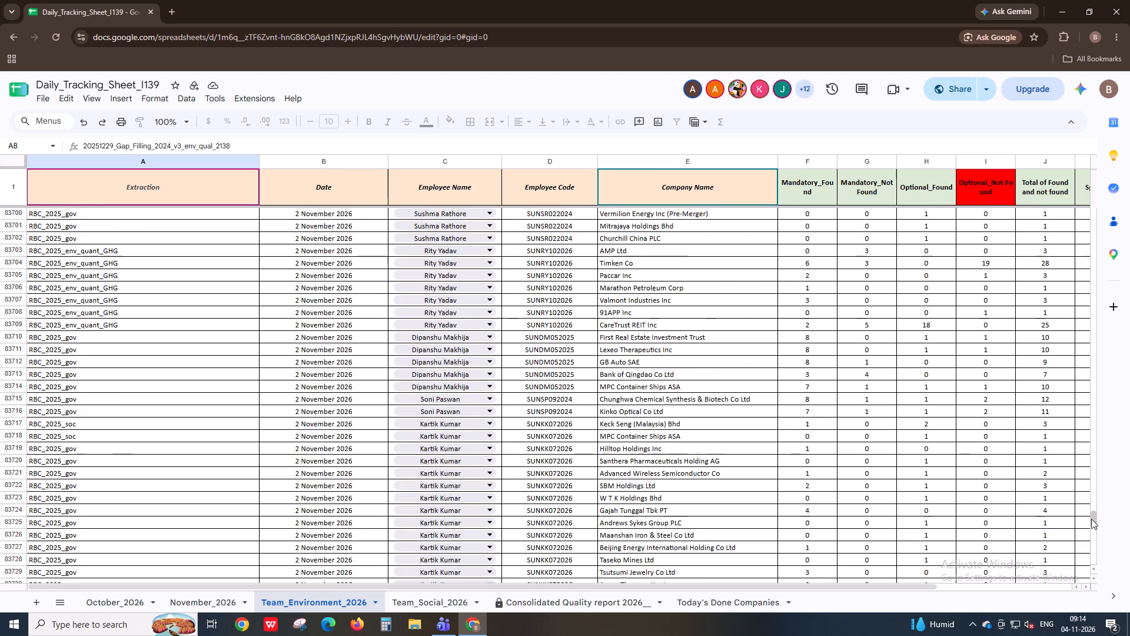
scroll(1091, 519, down, 18)
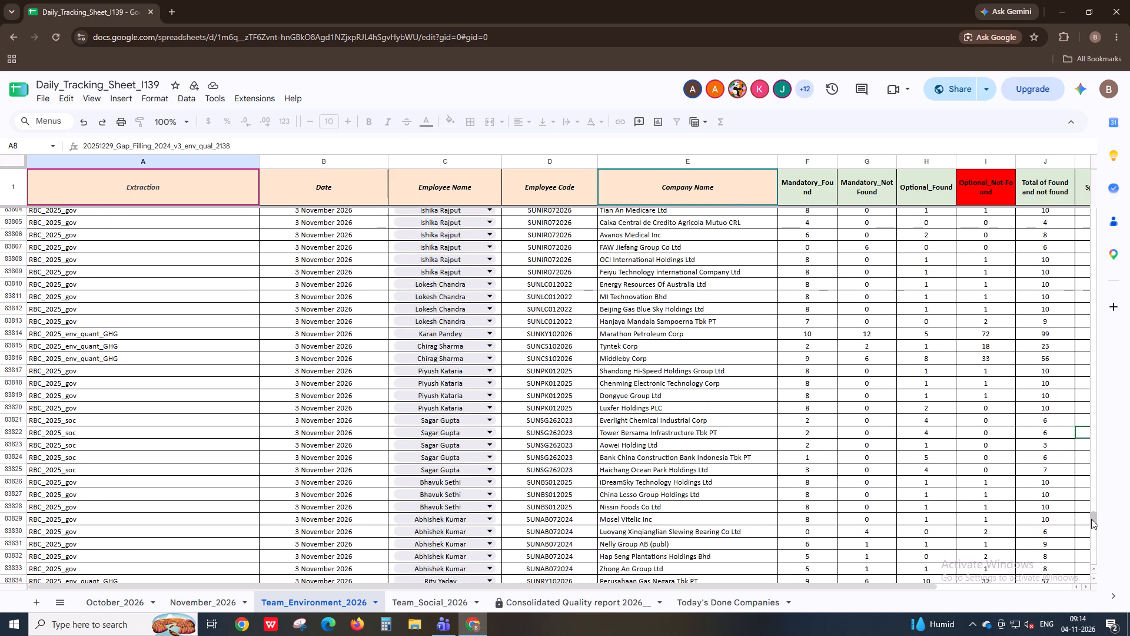
scroll(1091, 519, down, 16)
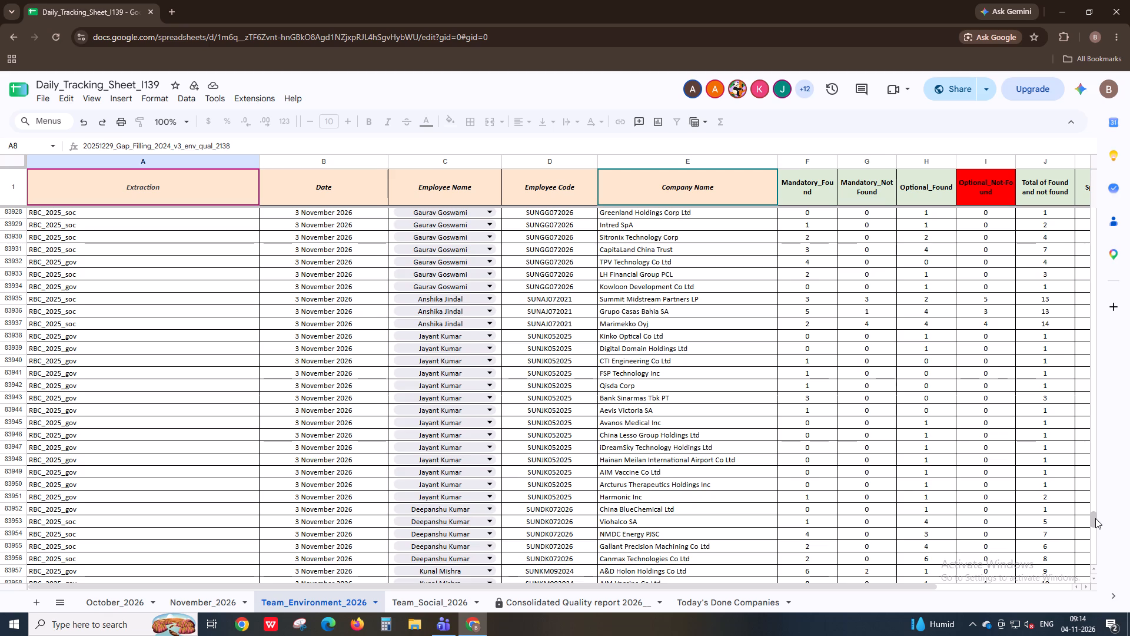
scroll(1095, 518, down, 10)
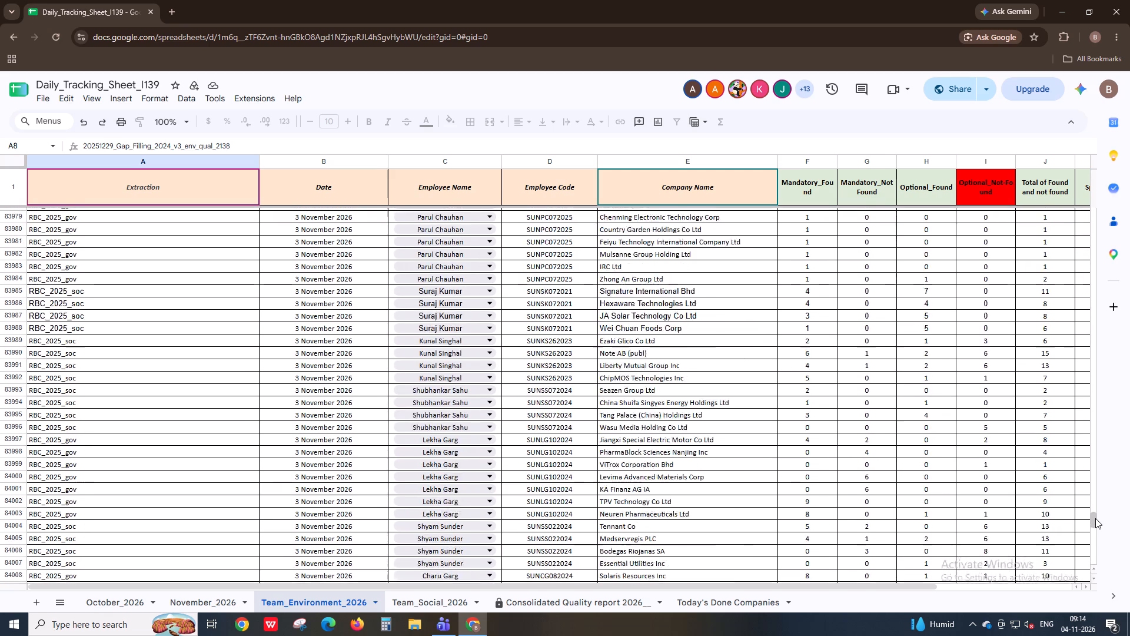
Locate the last filled row of the sheet and review the final entries dated 3 November 2026.
scroll(1095, 518, down, 18)
scroll(1096, 518, down, 3)
scroll(1096, 518, up, 1)
scroll(1096, 518, down, 6)
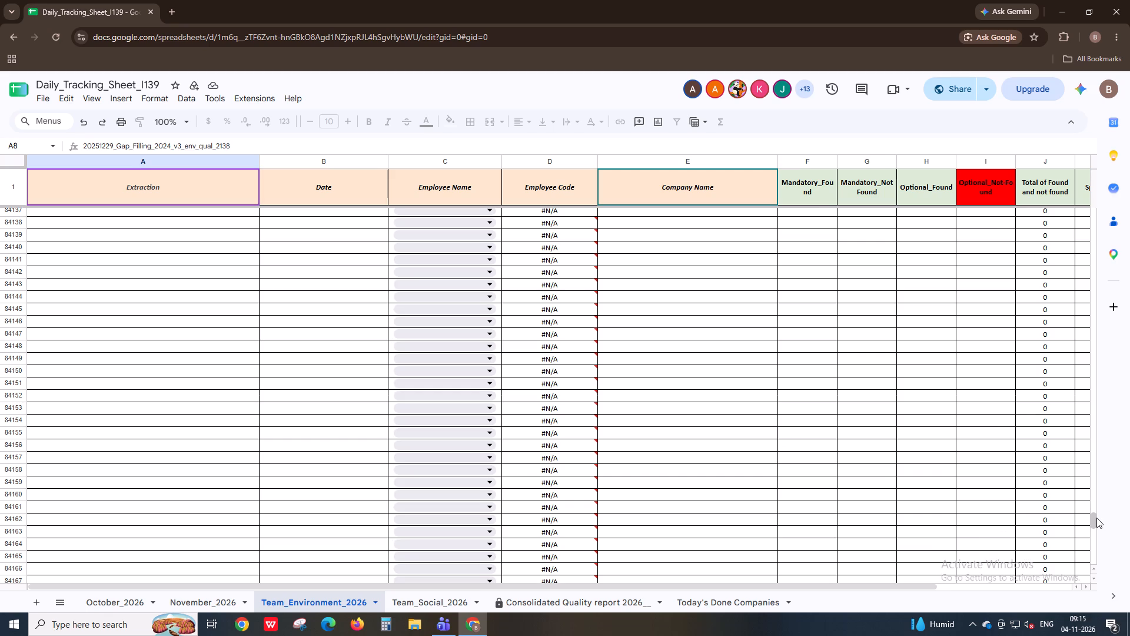
scroll(1095, 518, up, 2)
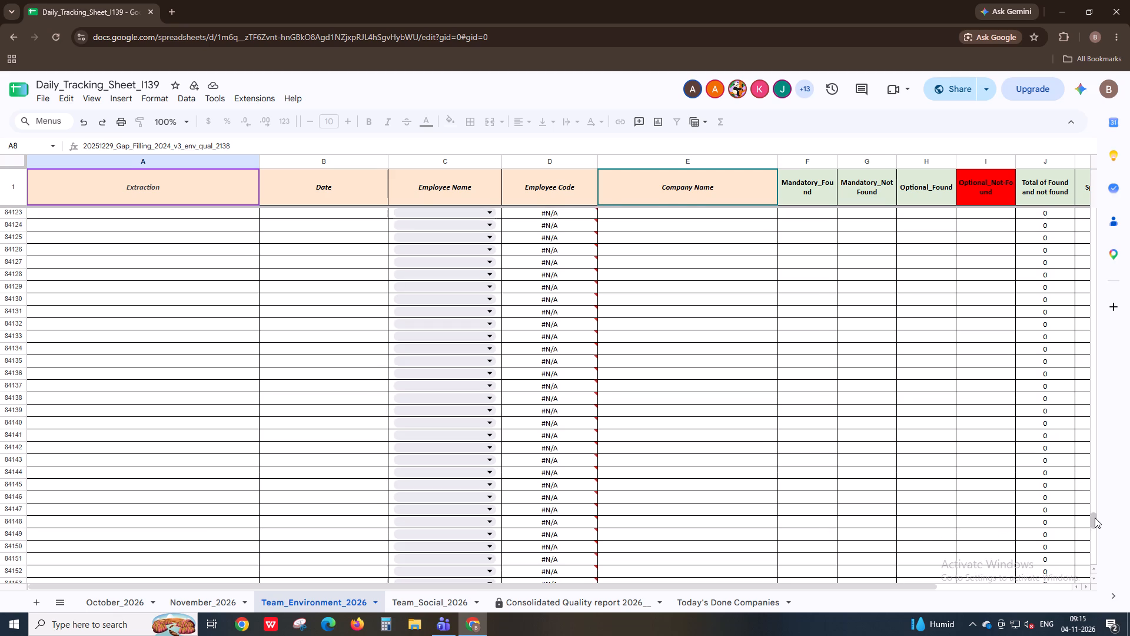
scroll(1095, 518, up, 6)
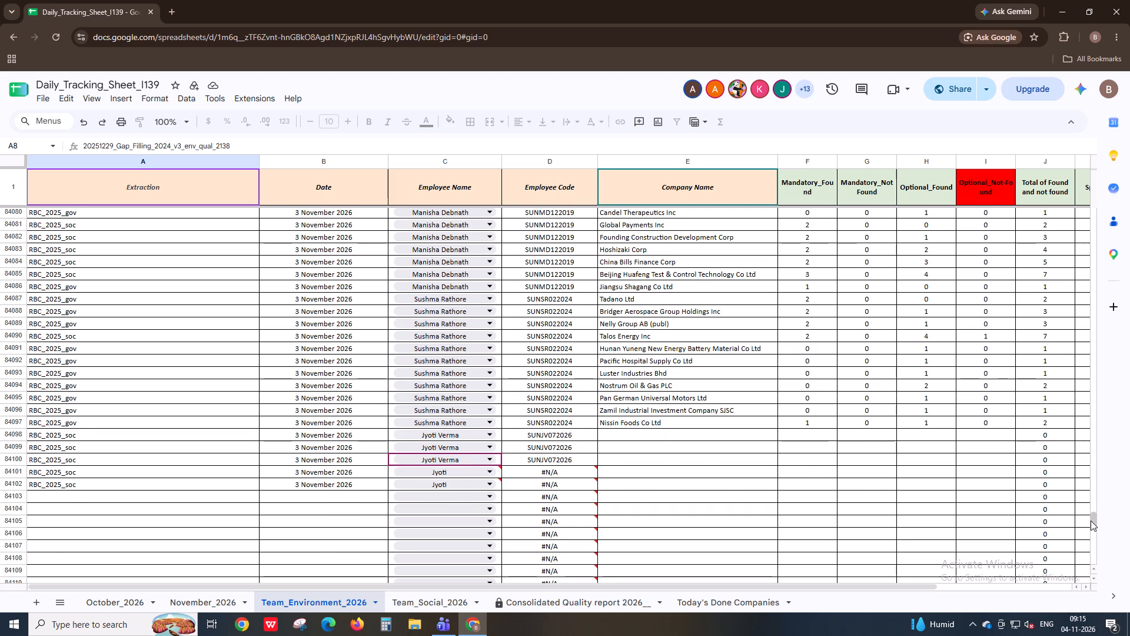
scroll(1091, 521, up, 5)
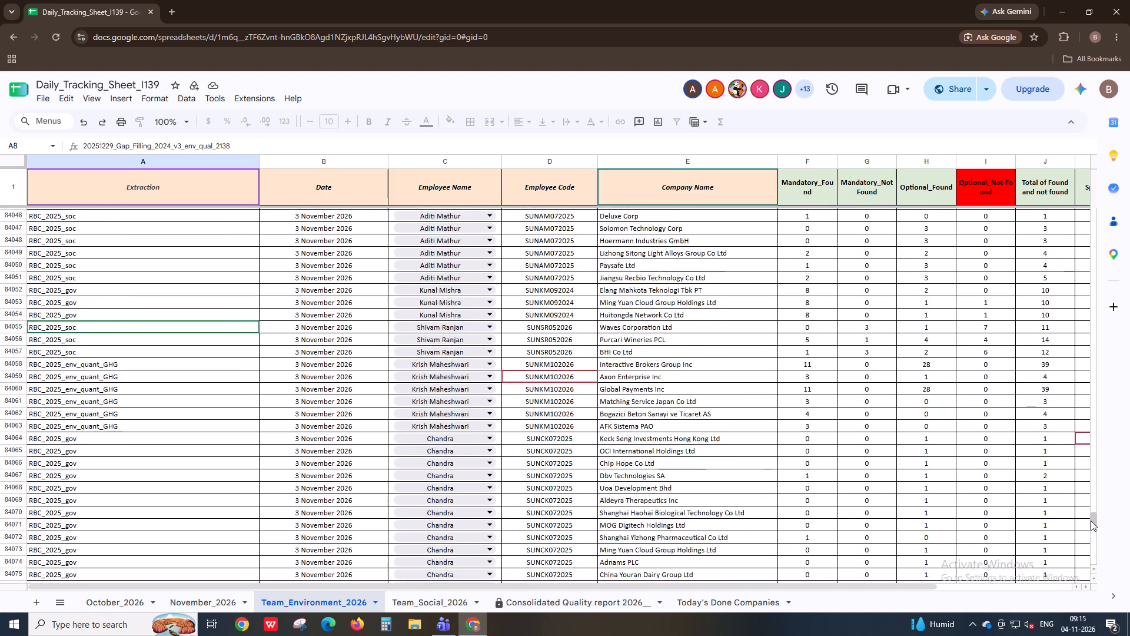
Recheck the entries dated 3 November 2026 near the end of the filled rows, comparing extraction types, employees and companies.
scroll(1091, 521, up, 11)
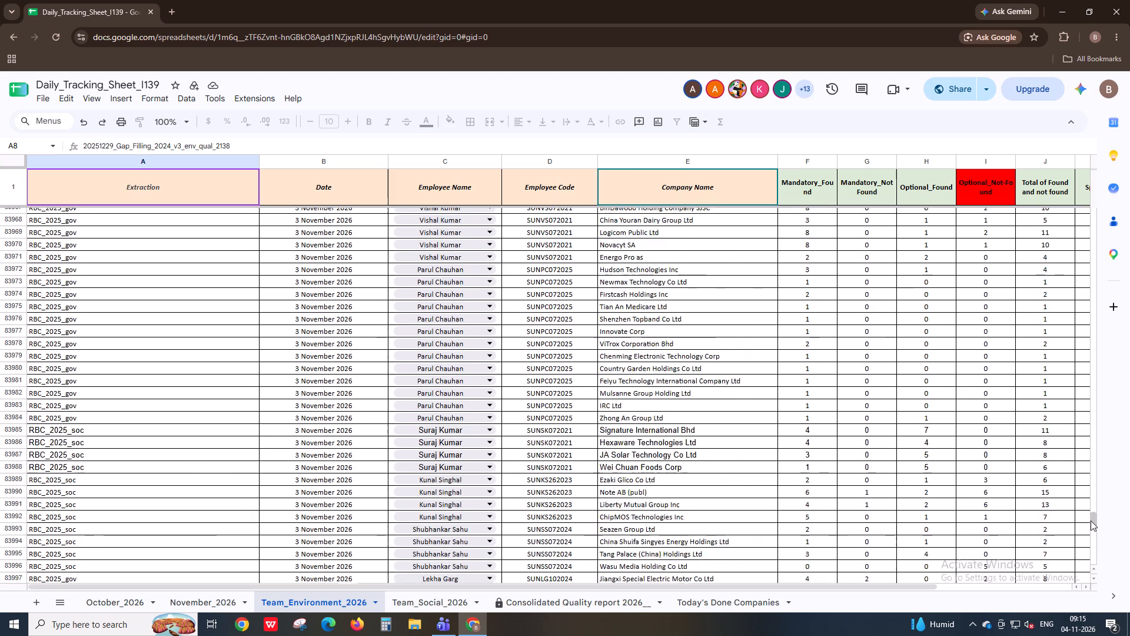
scroll(1091, 521, down, 11)
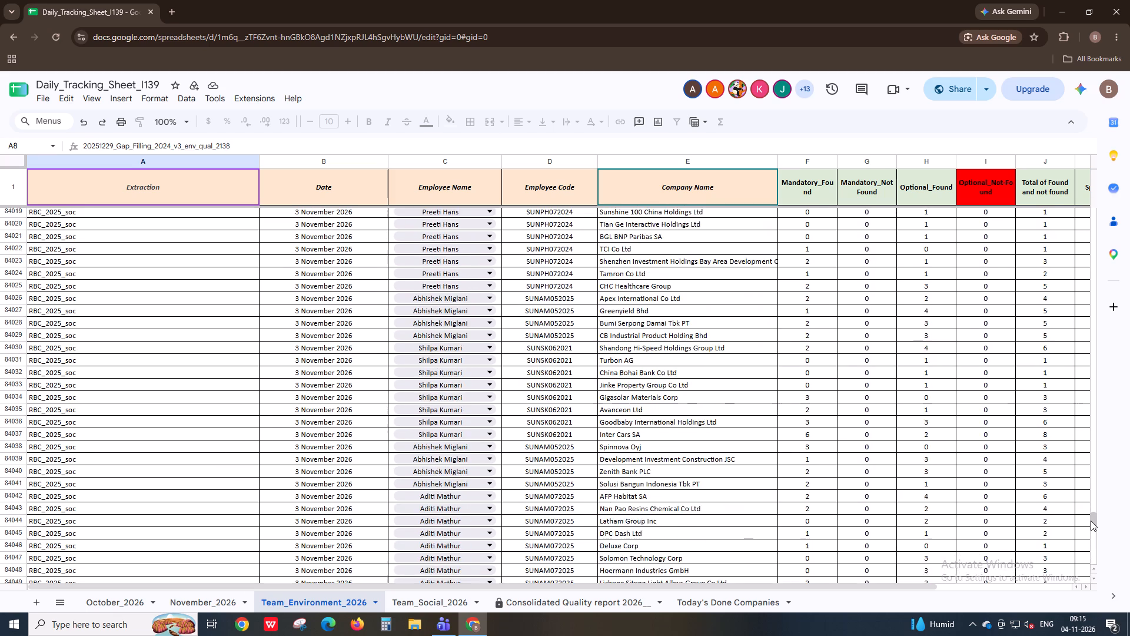
scroll(1091, 521, down, 5)
scroll(1091, 521, up, 5)
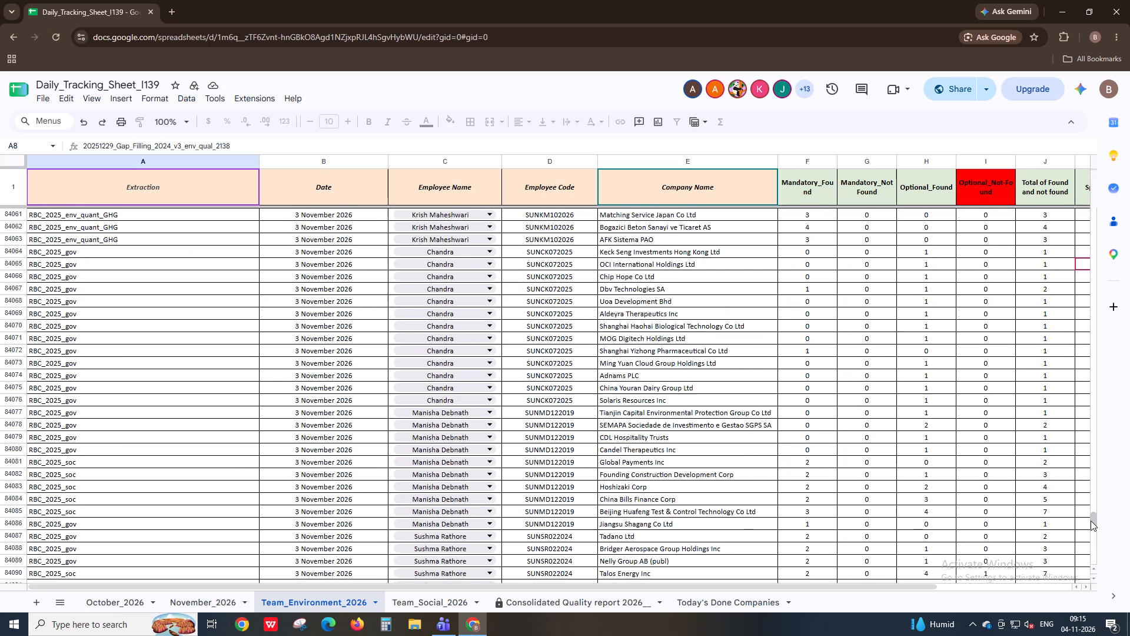
Look back through the earlier 3 November 2026 entries to the rows dated 2 November 2026, checking employees and extraction types.
scroll(1091, 521, up, 9)
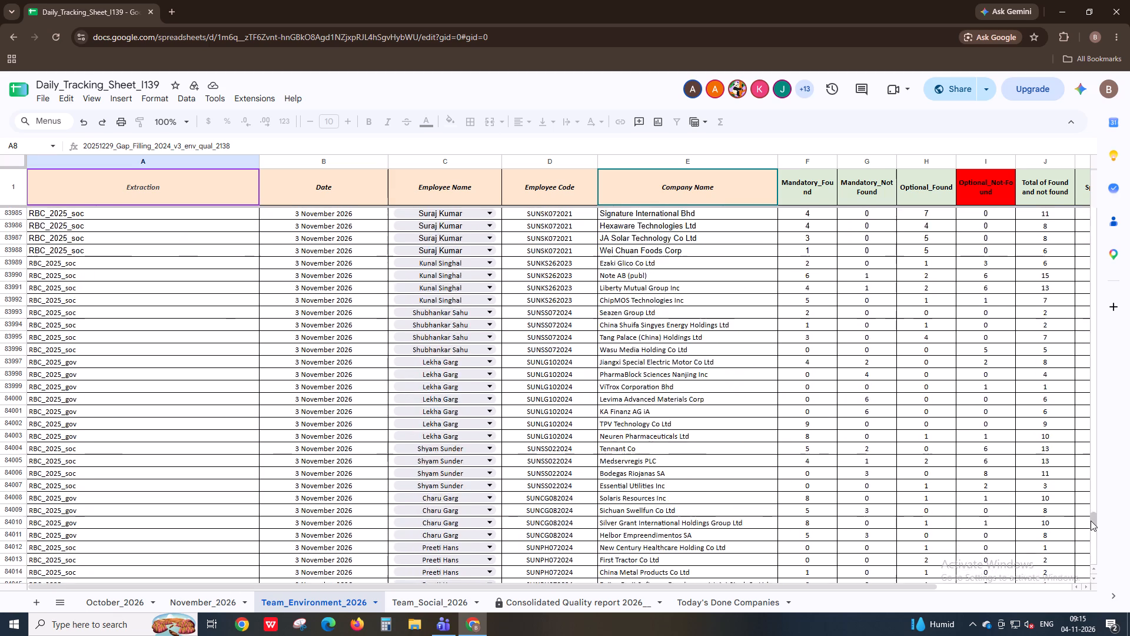
scroll(1091, 521, up, 14)
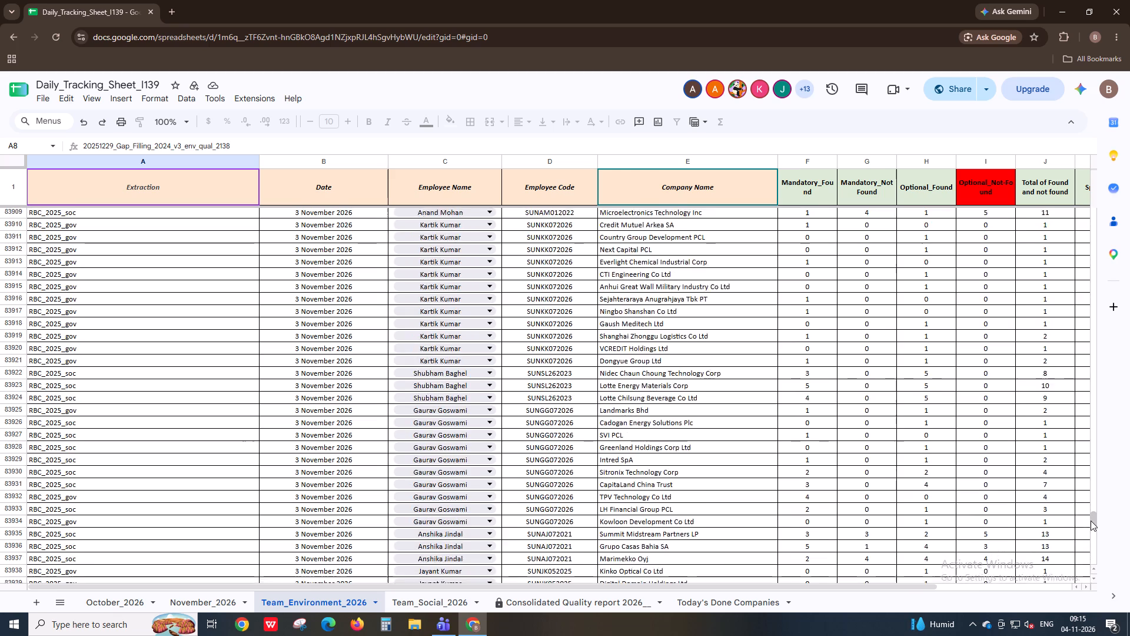
scroll(1091, 521, up, 17)
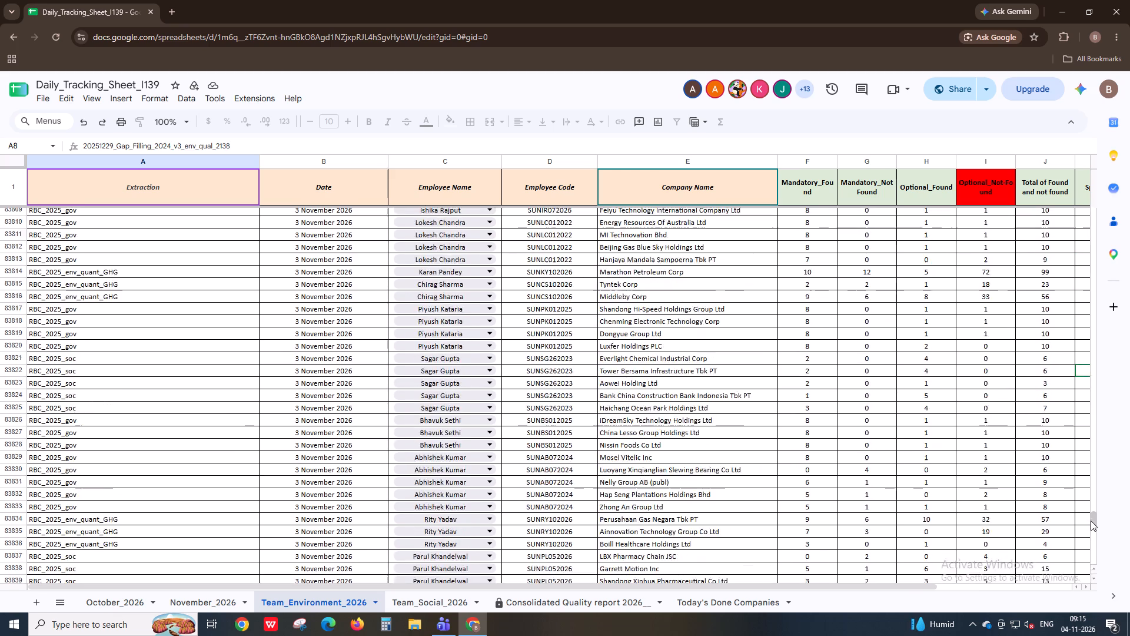
scroll(1091, 521, up, 18)
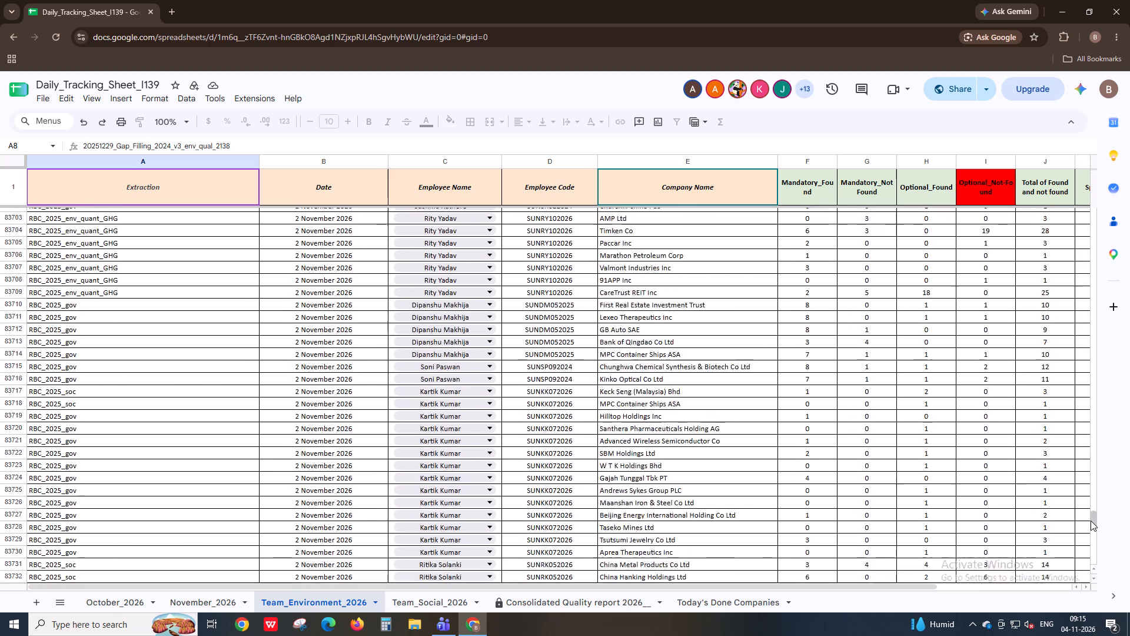
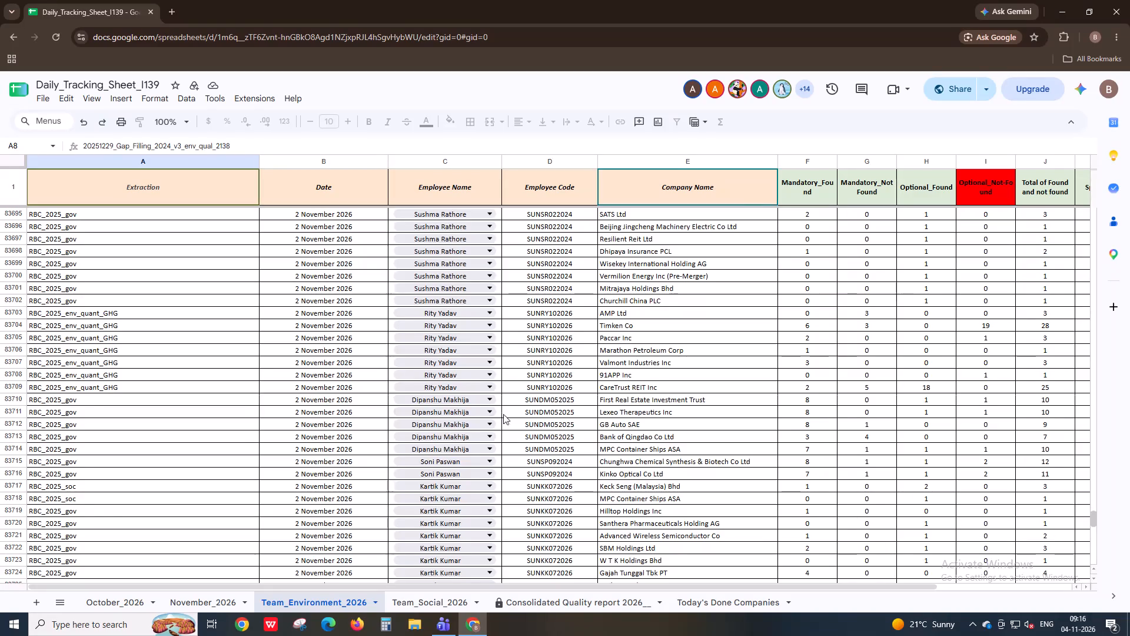
Look back through the 2 November 2026 entries, checking extraction types, employees and companies.
scroll(440, 417, up, 17)
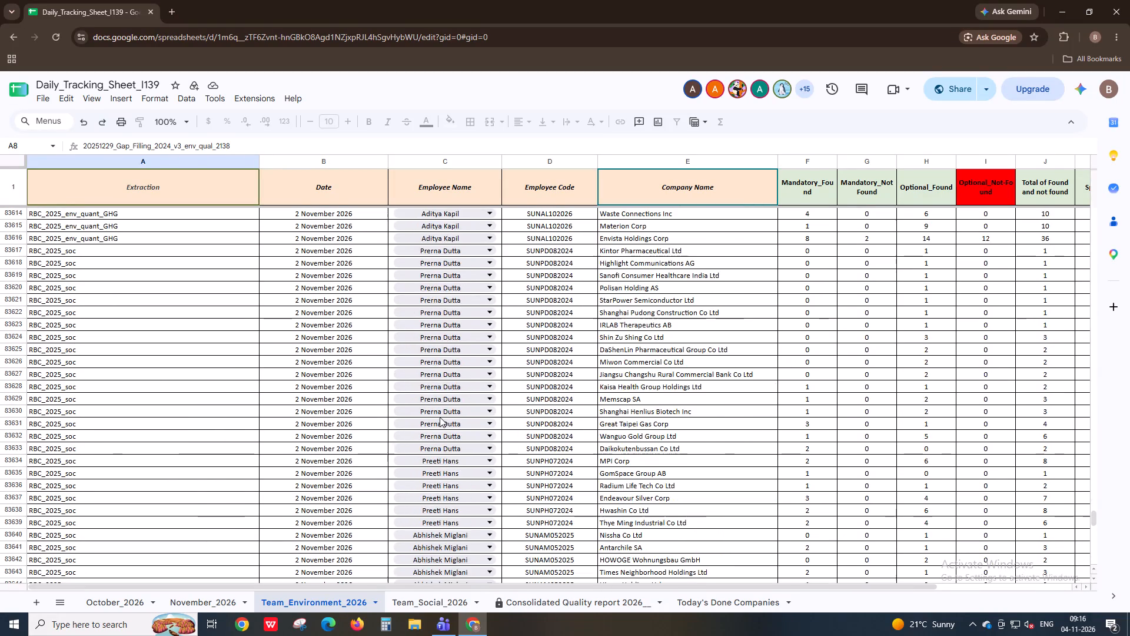
scroll(440, 417, up, 20)
scroll(440, 417, up, 1)
scroll(440, 417, up, 20)
scroll(440, 417, up, 8)
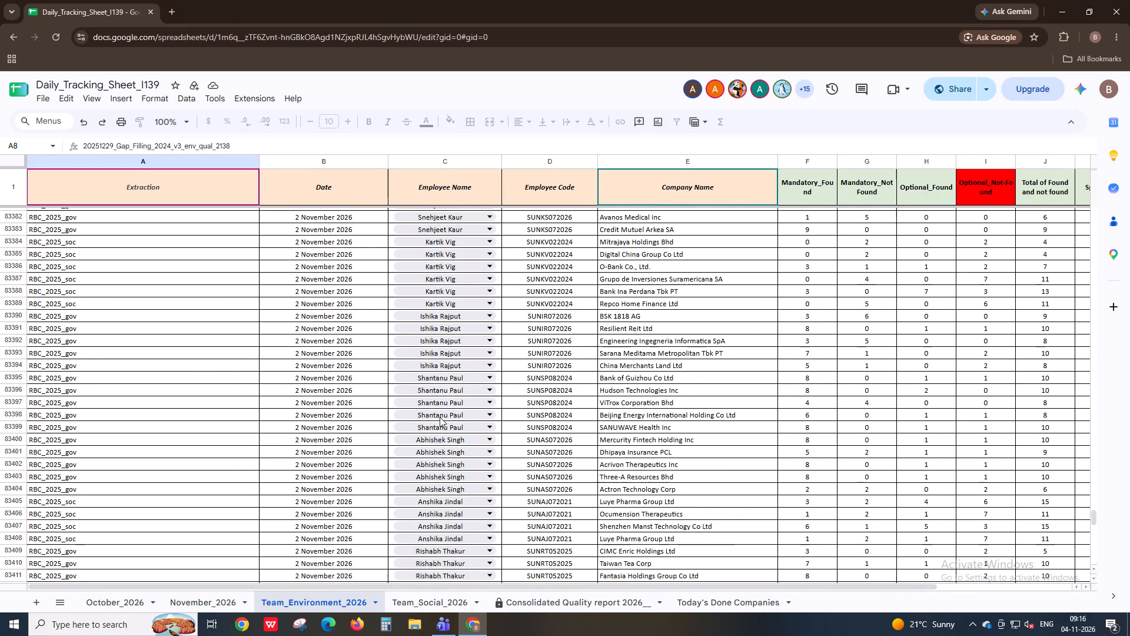
scroll(440, 417, down, 17)
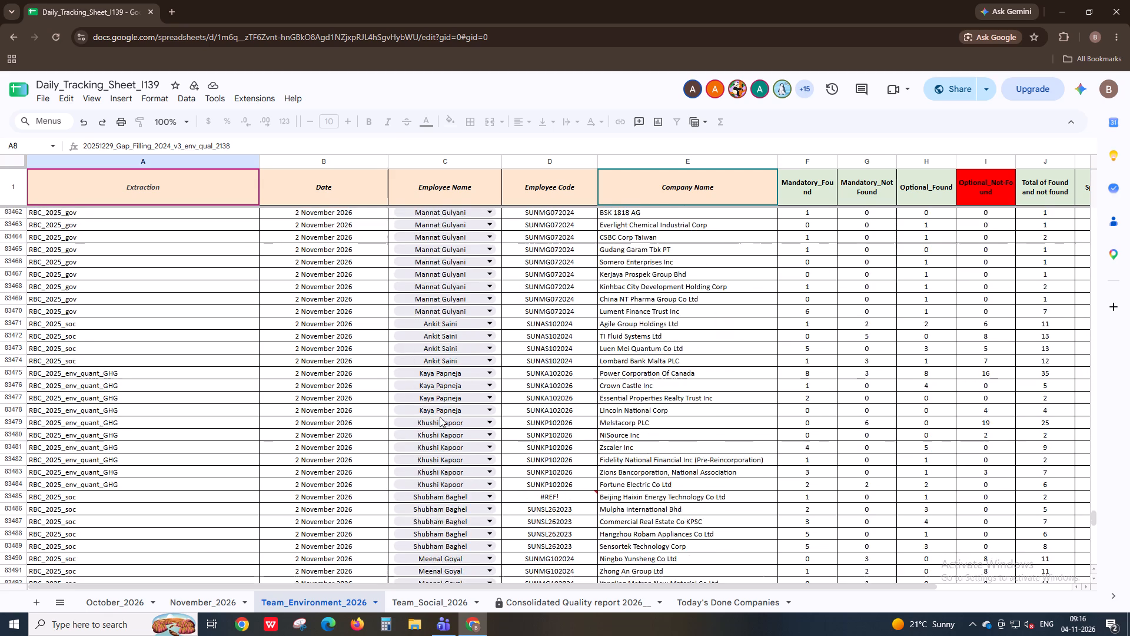
scroll(440, 417, down, 20)
scroll(440, 417, down, 9)
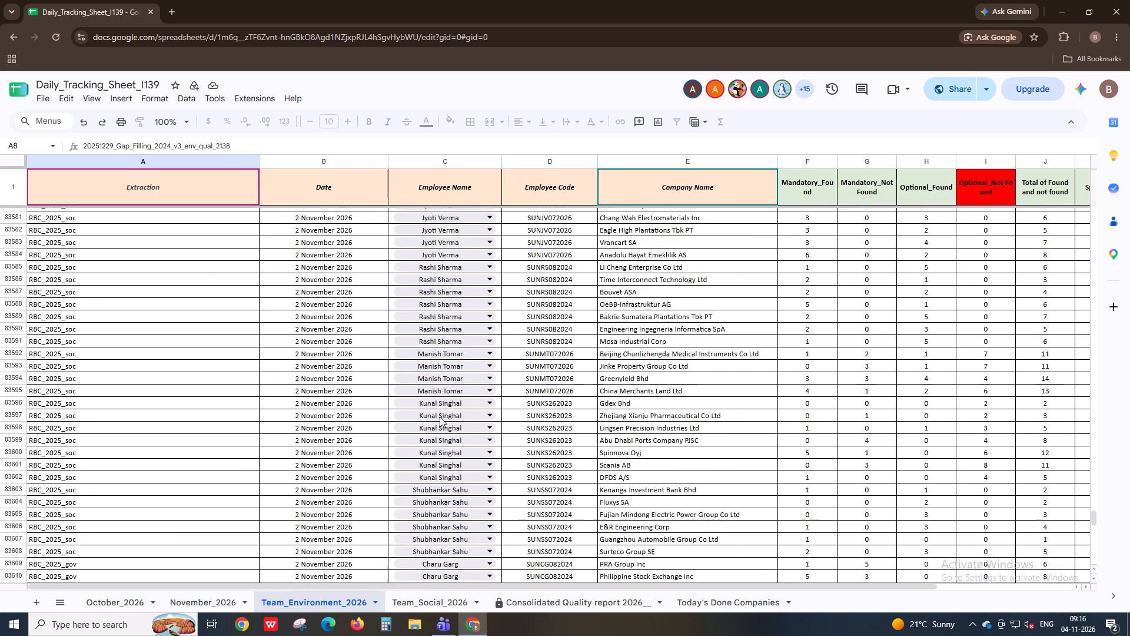
scroll(440, 417, down, 20)
scroll(440, 417, down, 8)
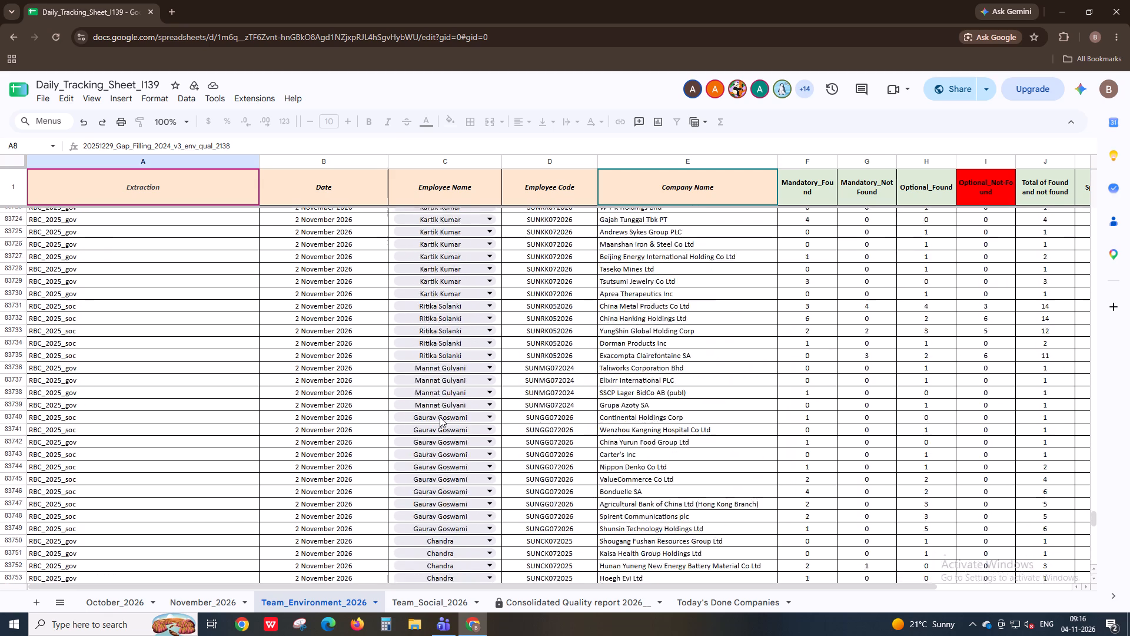
Look through the 3 November 2026 entries down to the last filled row, checking extraction types, employees and companies.
scroll(440, 417, down, 16)
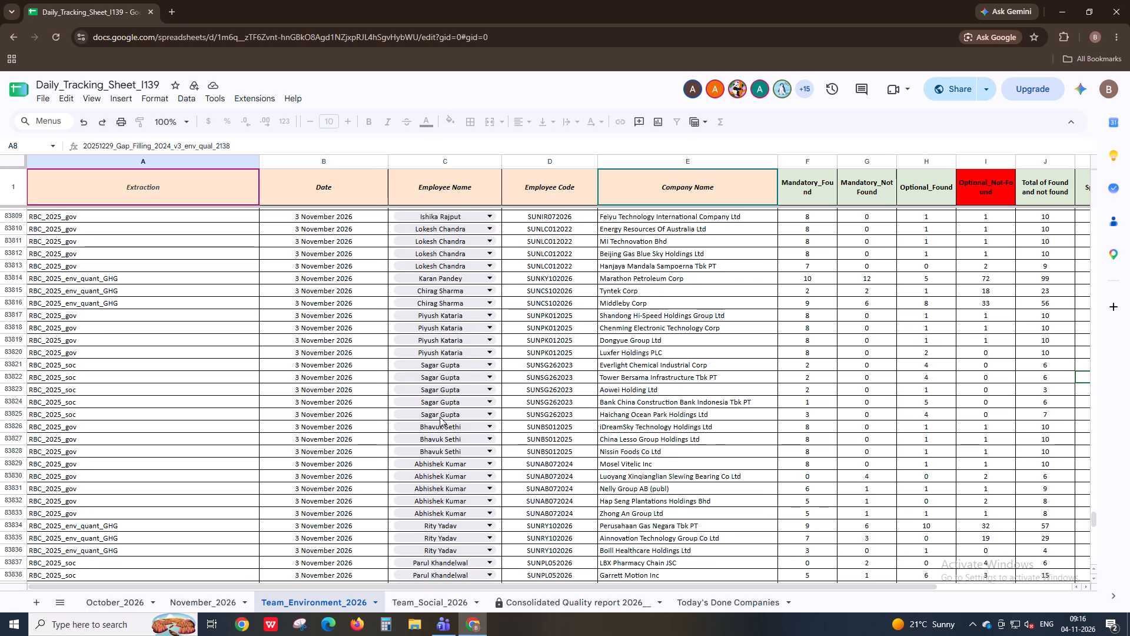
scroll(440, 417, down, 2)
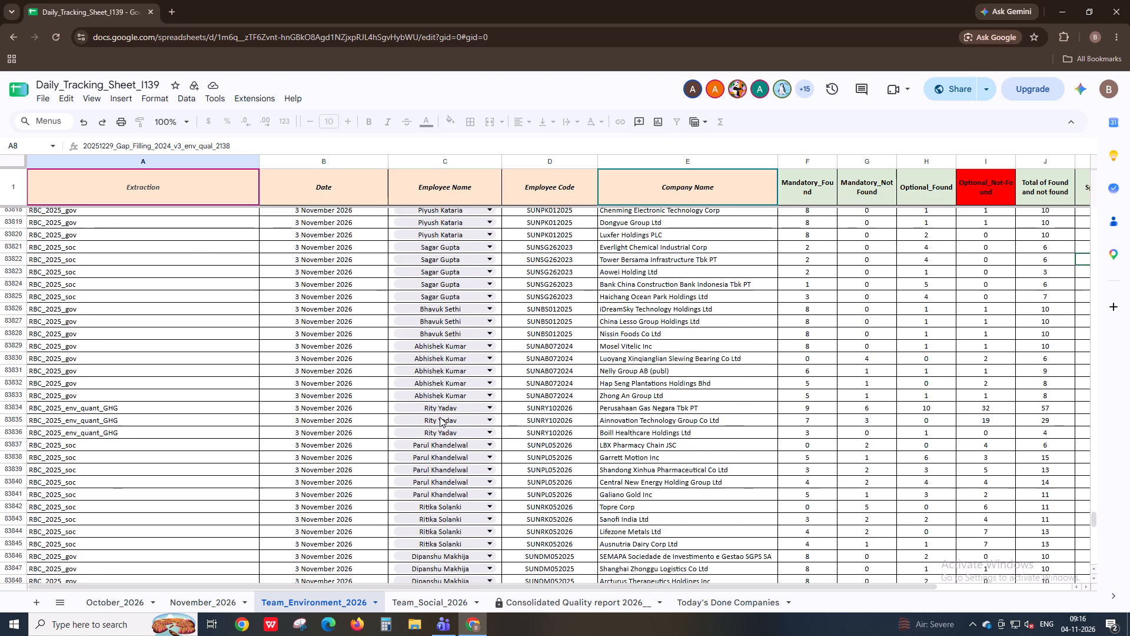
scroll(440, 417, down, 6)
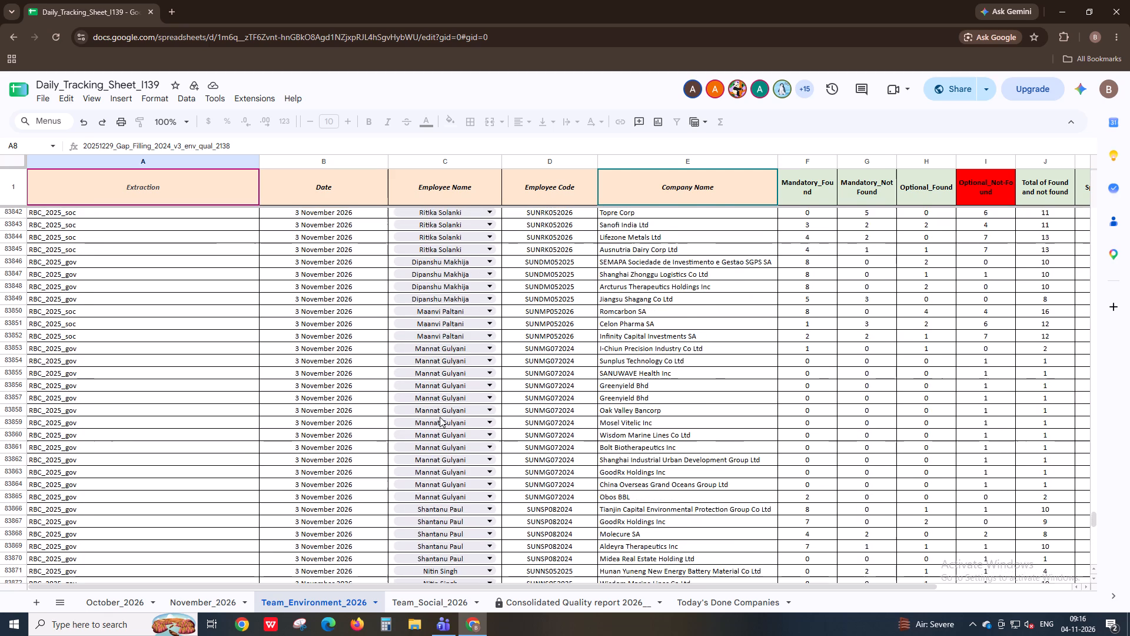
scroll(440, 417, down, 10)
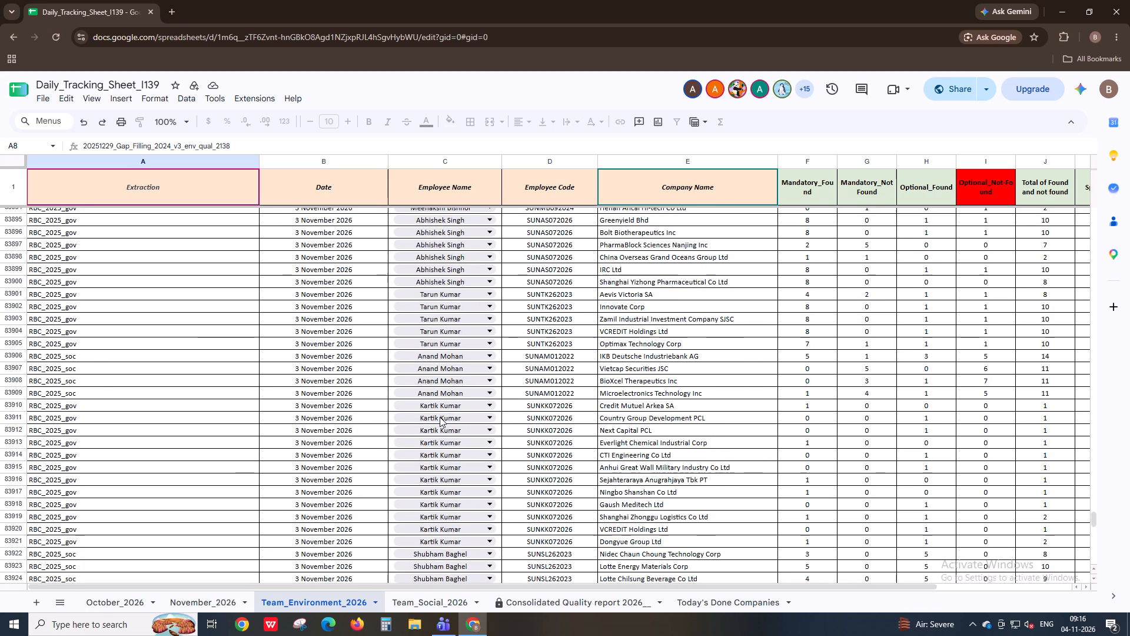
scroll(440, 417, down, 10)
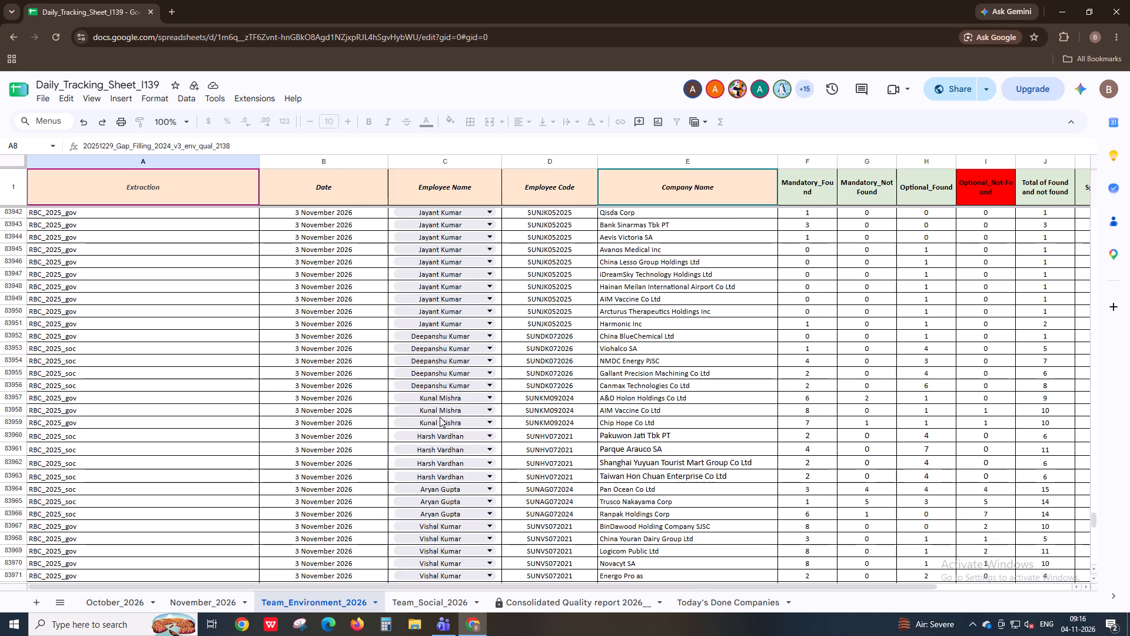
scroll(440, 417, down, 11)
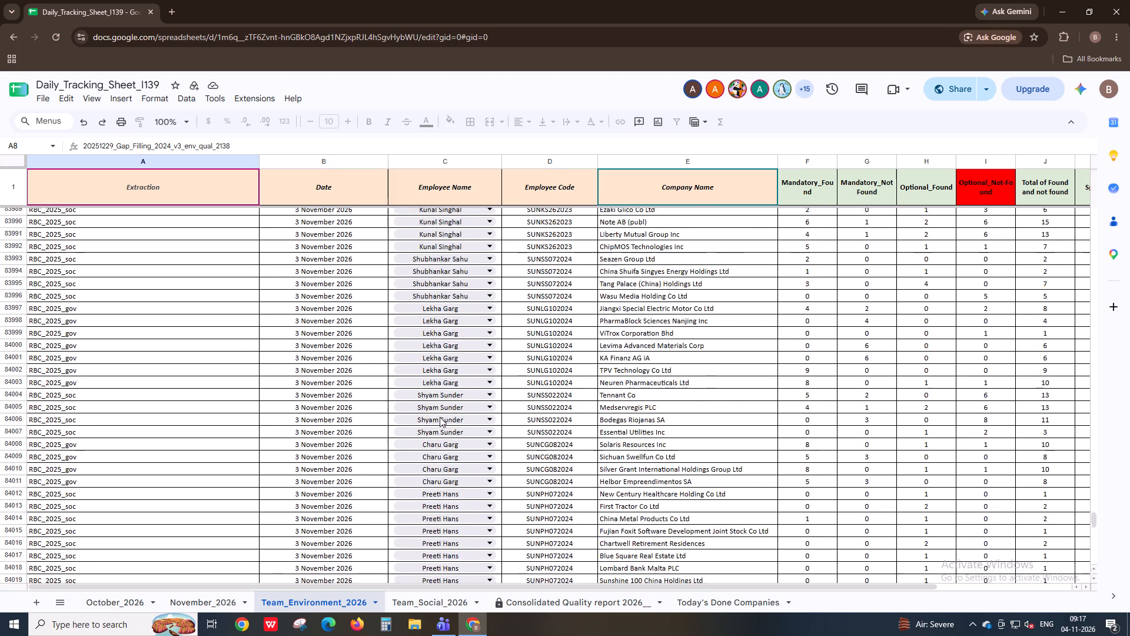
scroll(440, 417, down, 10)
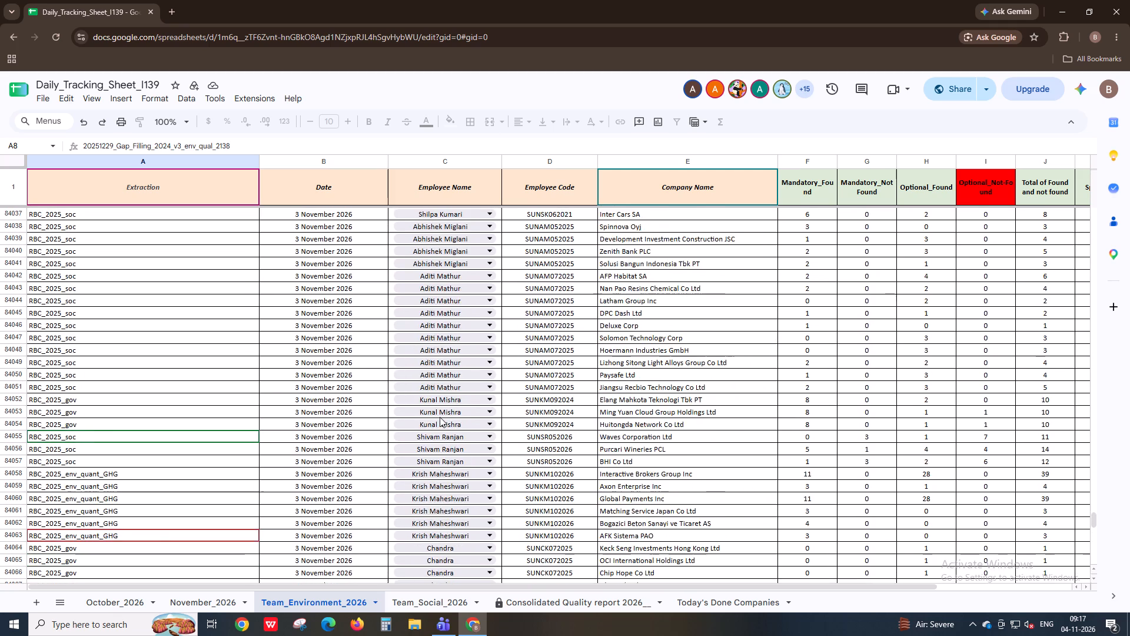
scroll(440, 417, down, 10)
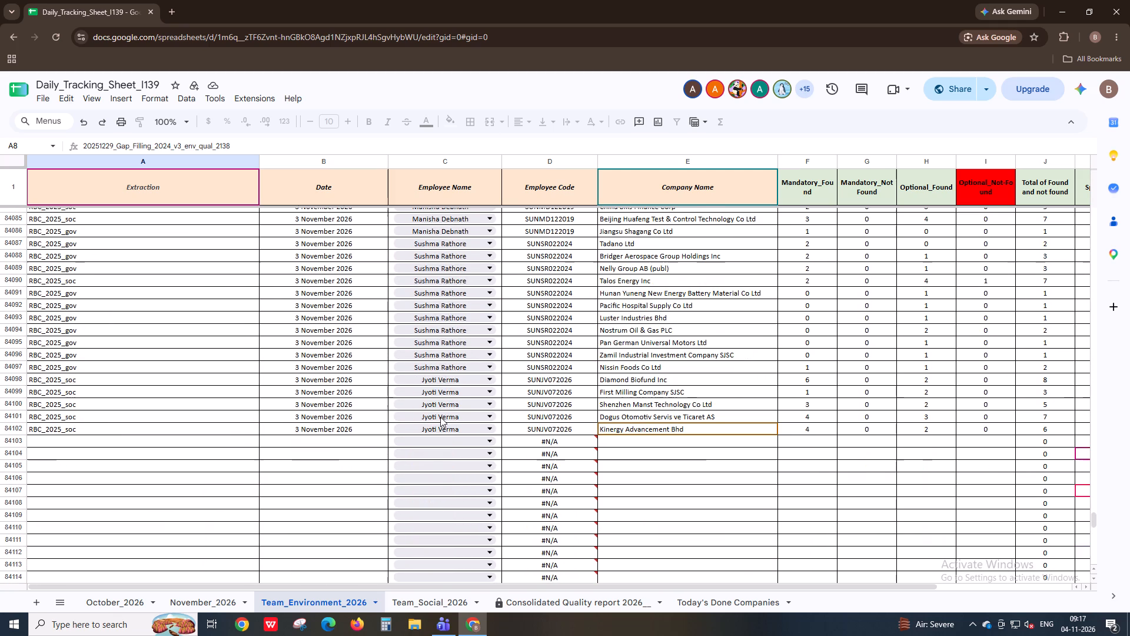
Recheck the final 3 November 2026 entries and the rows directly below them to locate where free rows begin.
scroll(440, 417, up, 6)
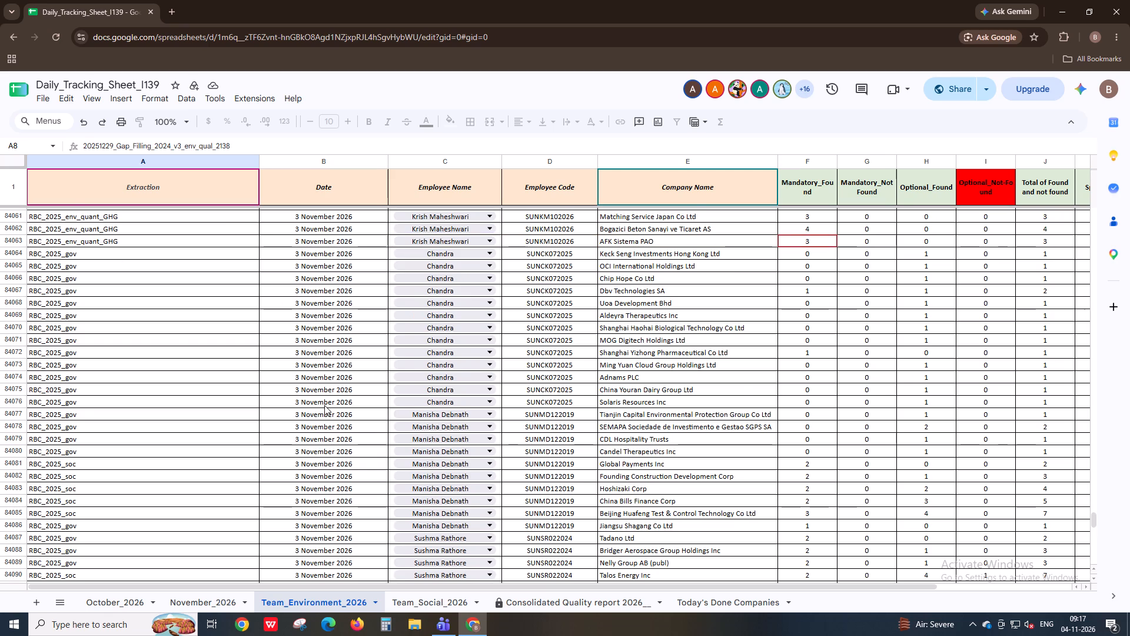
scroll(324, 405, down, 6)
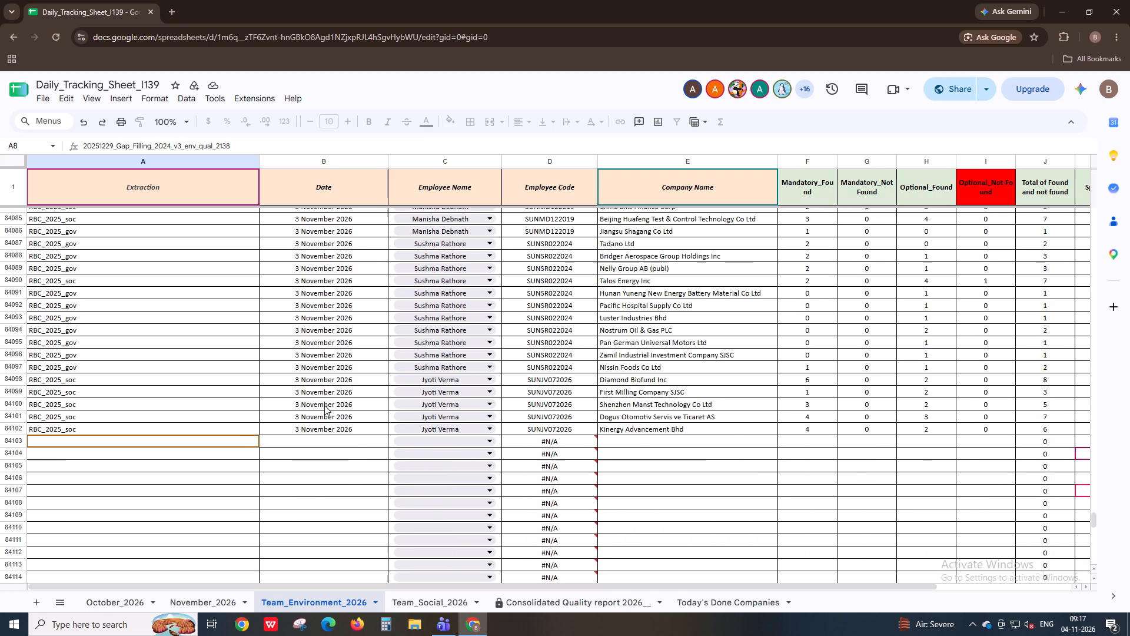
scroll(324, 405, down, 1)
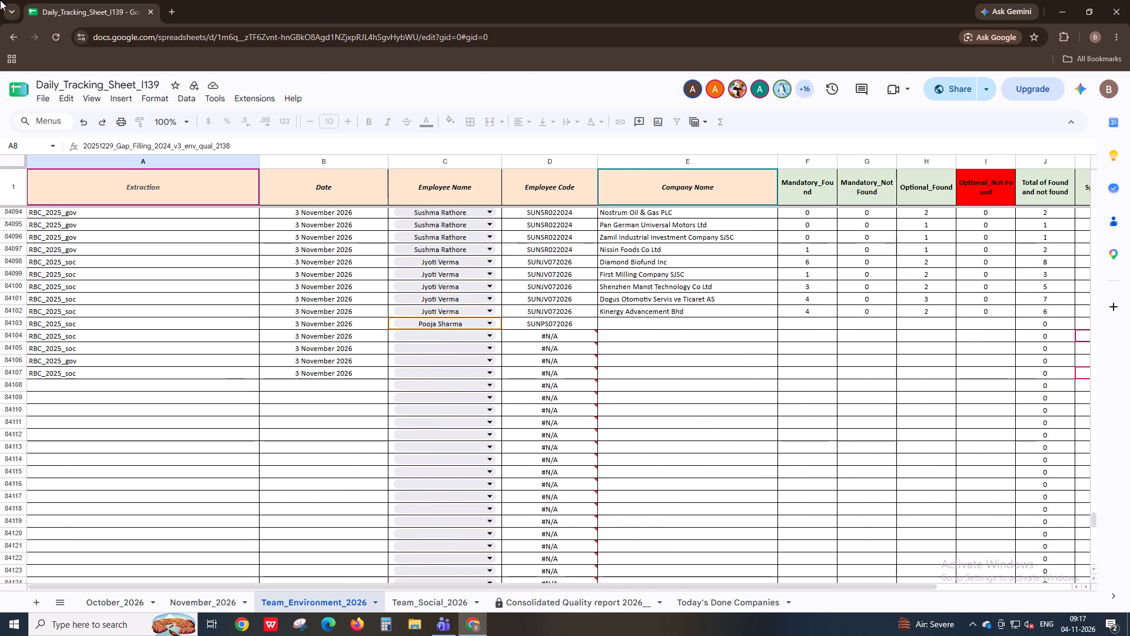
Select the first empty Extraction cell, A84108, below the last 3 November 2026 entries.
click(71, 319)
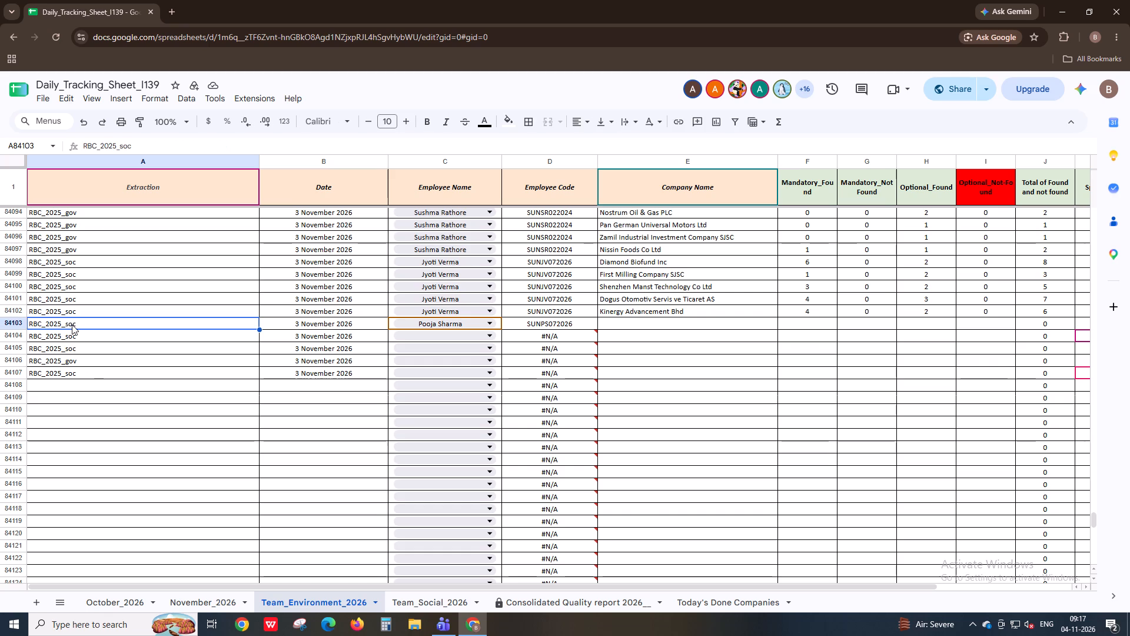
click(101, 384)
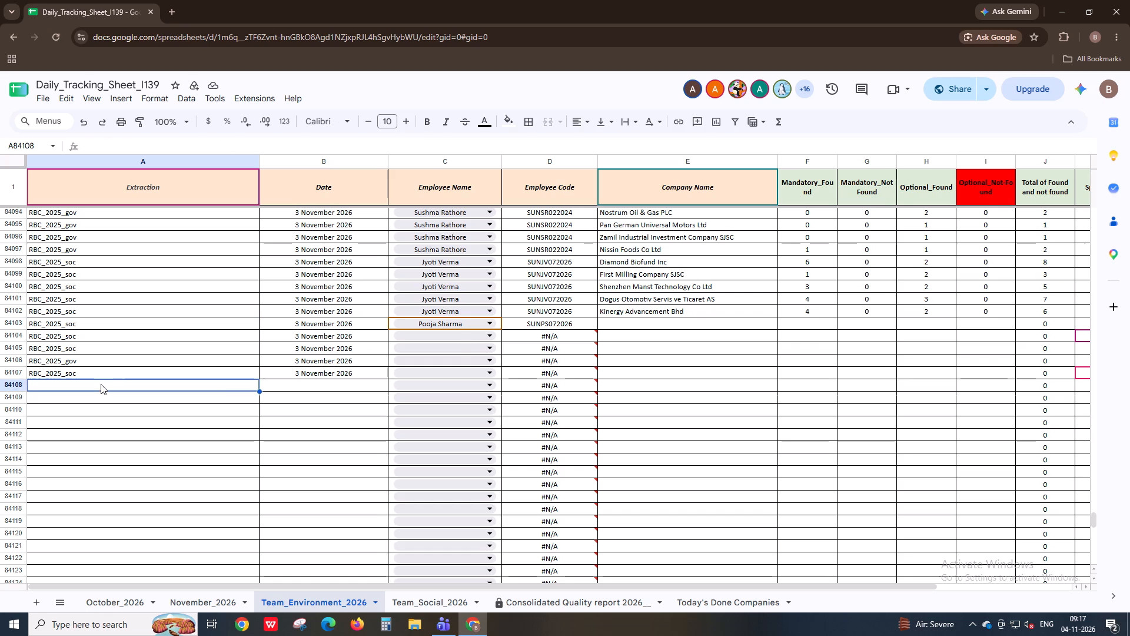
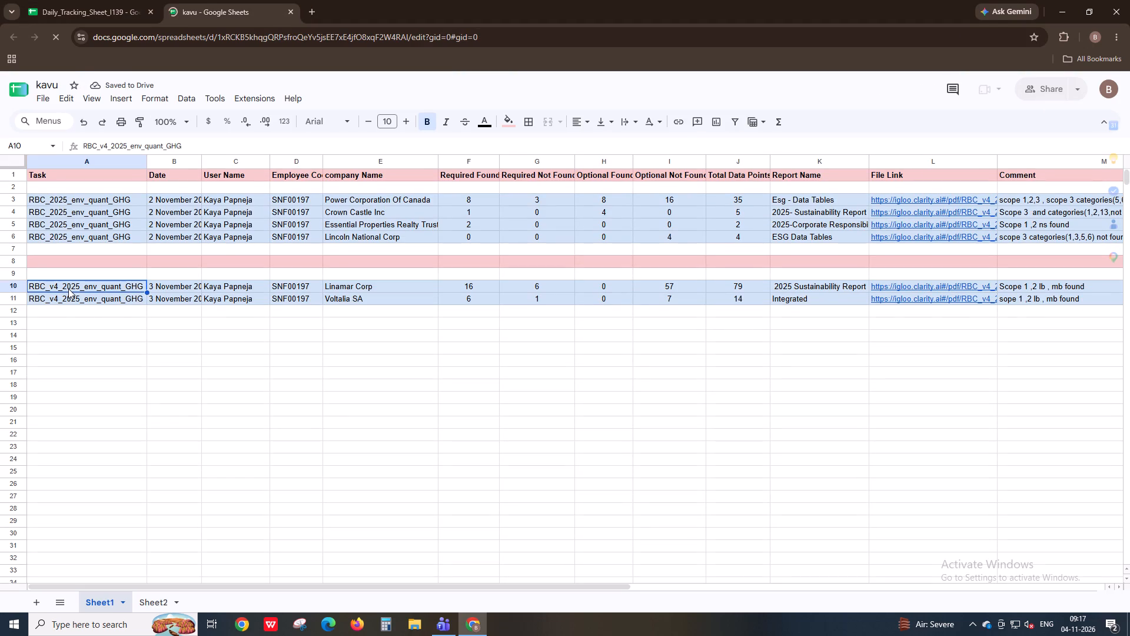
Copy the task, date and user name of kavu's two 3 November 2026 rows (A10:C11) into Daily_Tracking_Sheet_I139 at A84108, values only.
drag(68, 289, 248, 297)
key(ctrl+c)
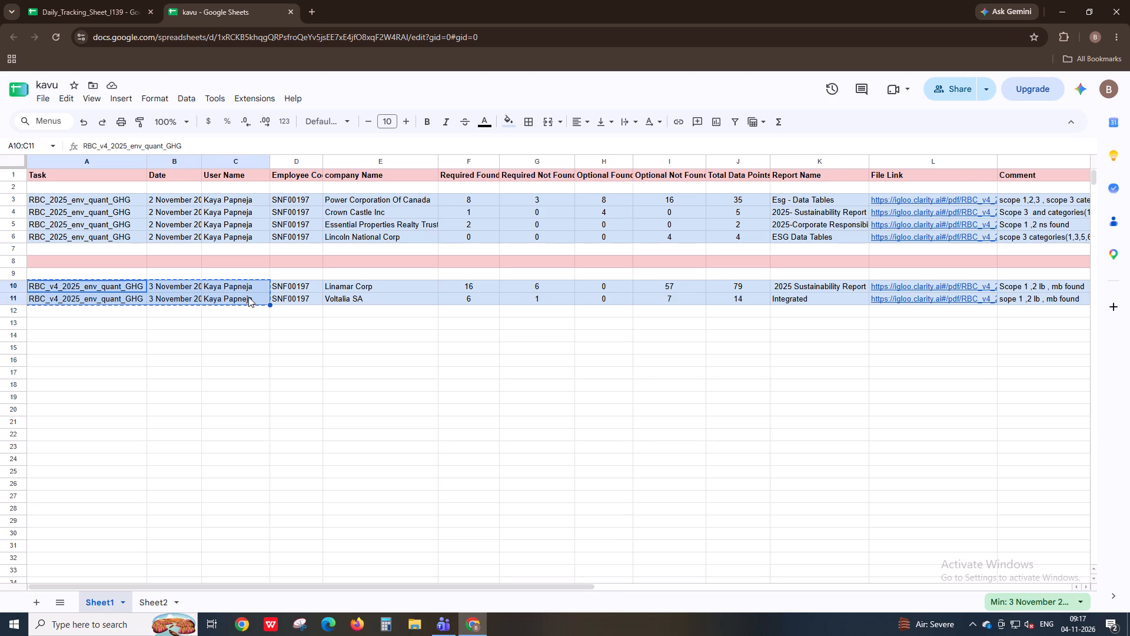
click(35, 0)
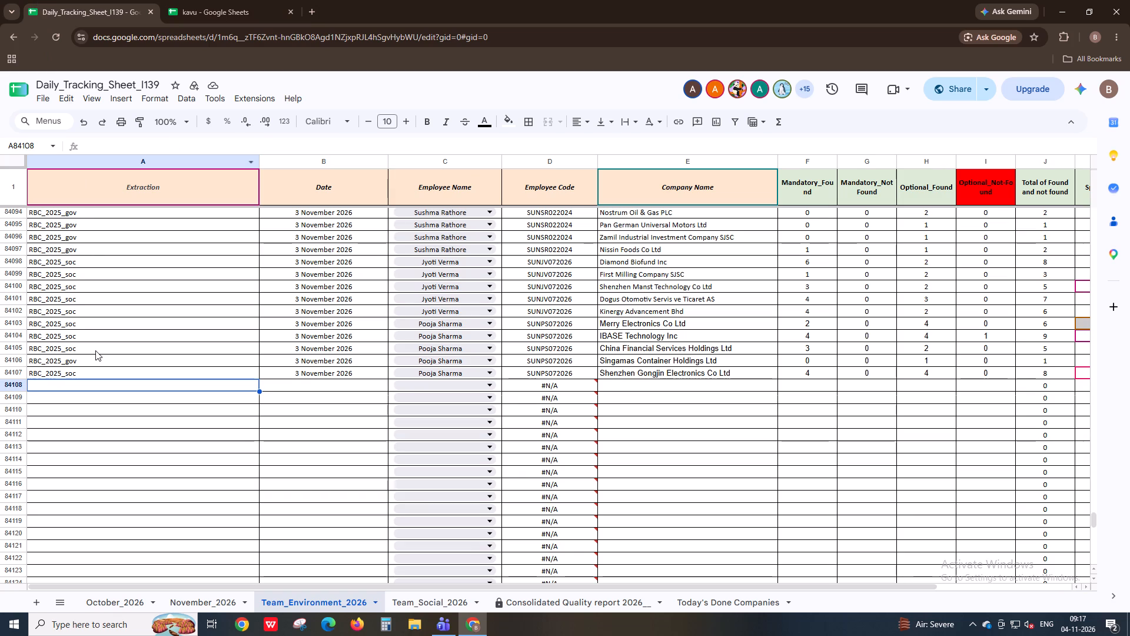
key(ctrl+shift+v)
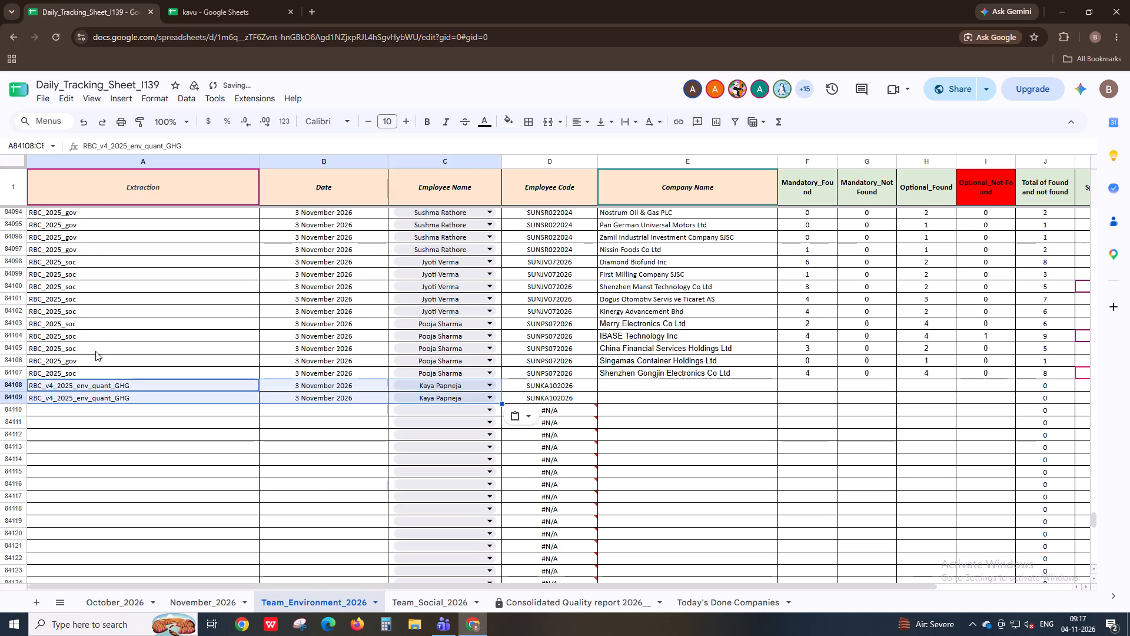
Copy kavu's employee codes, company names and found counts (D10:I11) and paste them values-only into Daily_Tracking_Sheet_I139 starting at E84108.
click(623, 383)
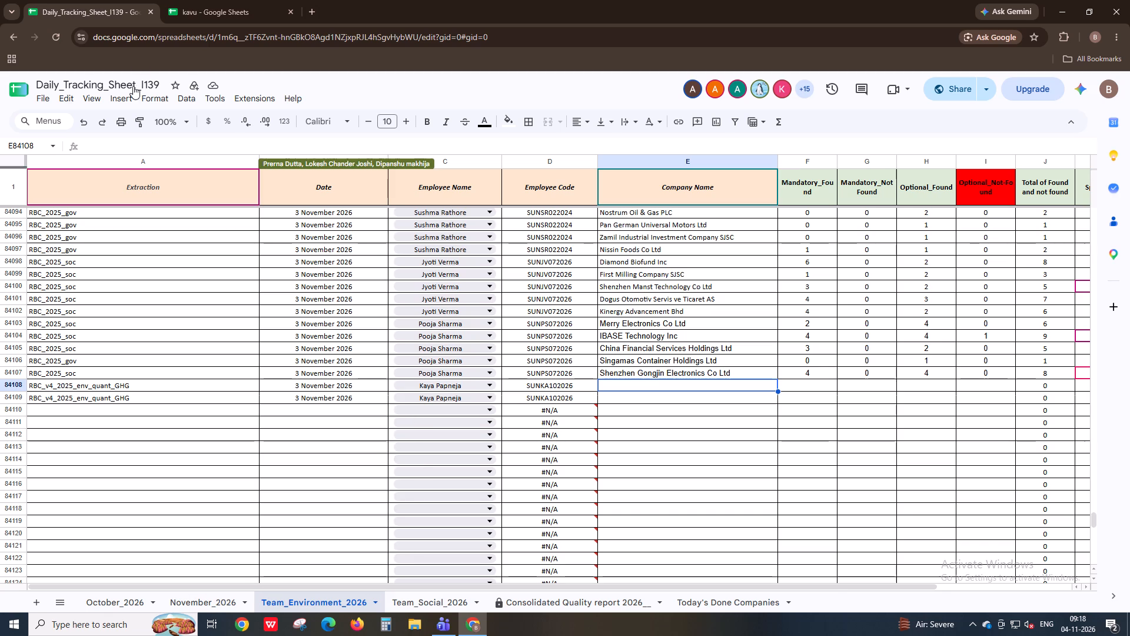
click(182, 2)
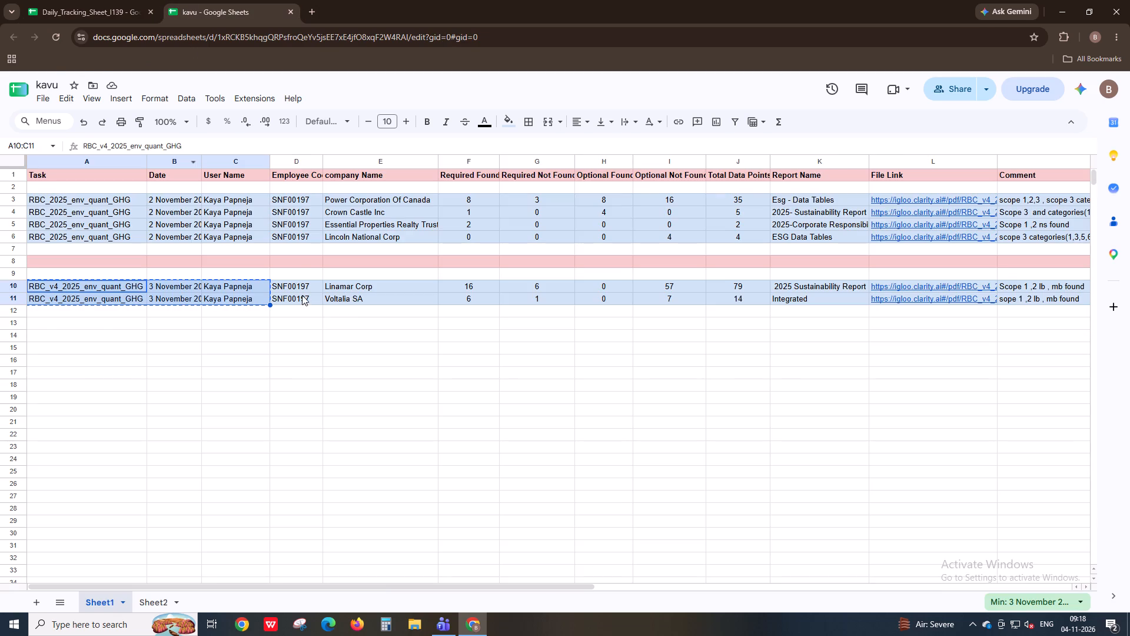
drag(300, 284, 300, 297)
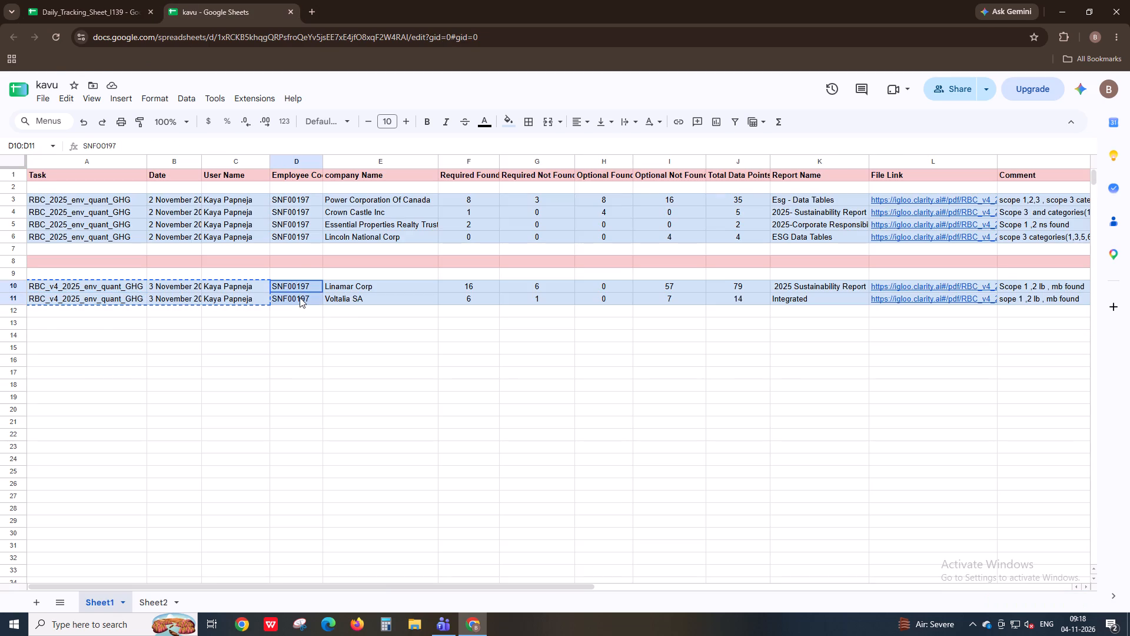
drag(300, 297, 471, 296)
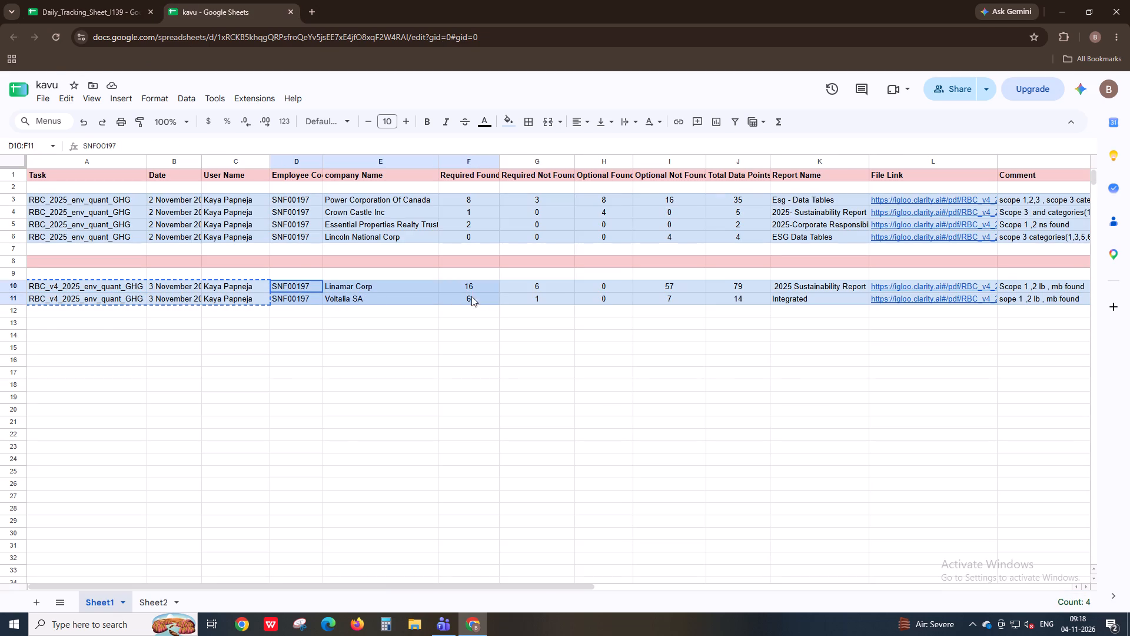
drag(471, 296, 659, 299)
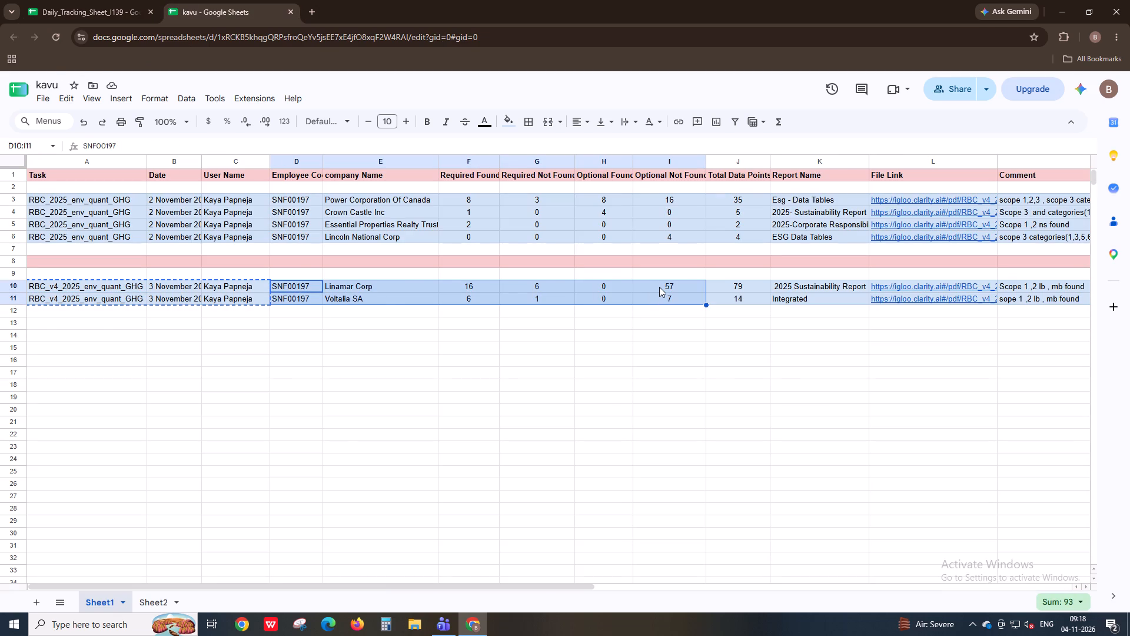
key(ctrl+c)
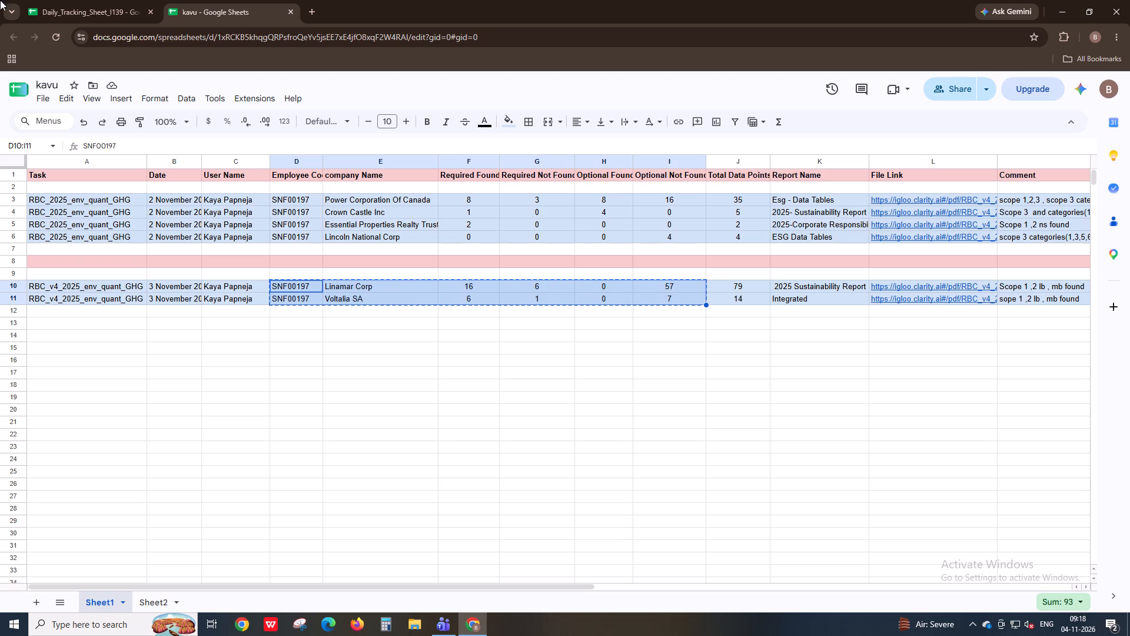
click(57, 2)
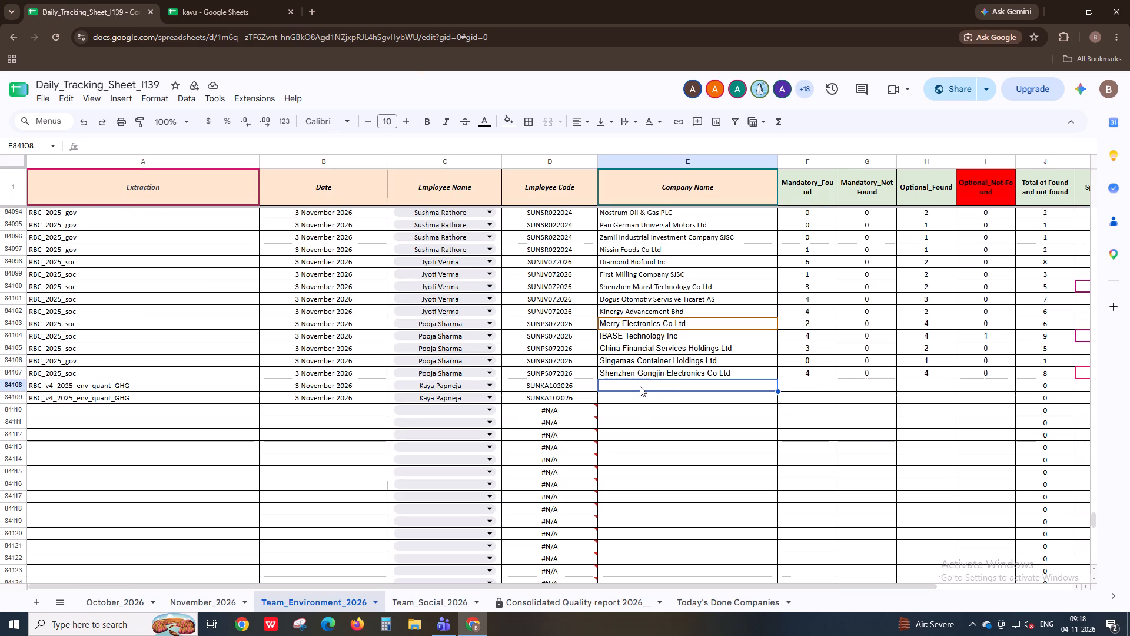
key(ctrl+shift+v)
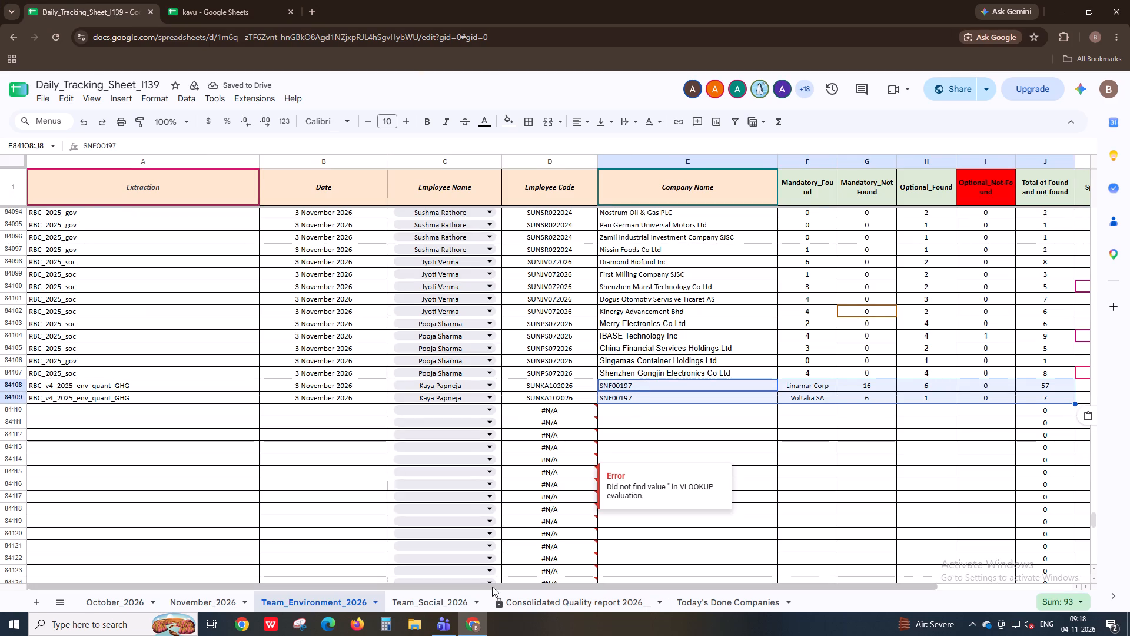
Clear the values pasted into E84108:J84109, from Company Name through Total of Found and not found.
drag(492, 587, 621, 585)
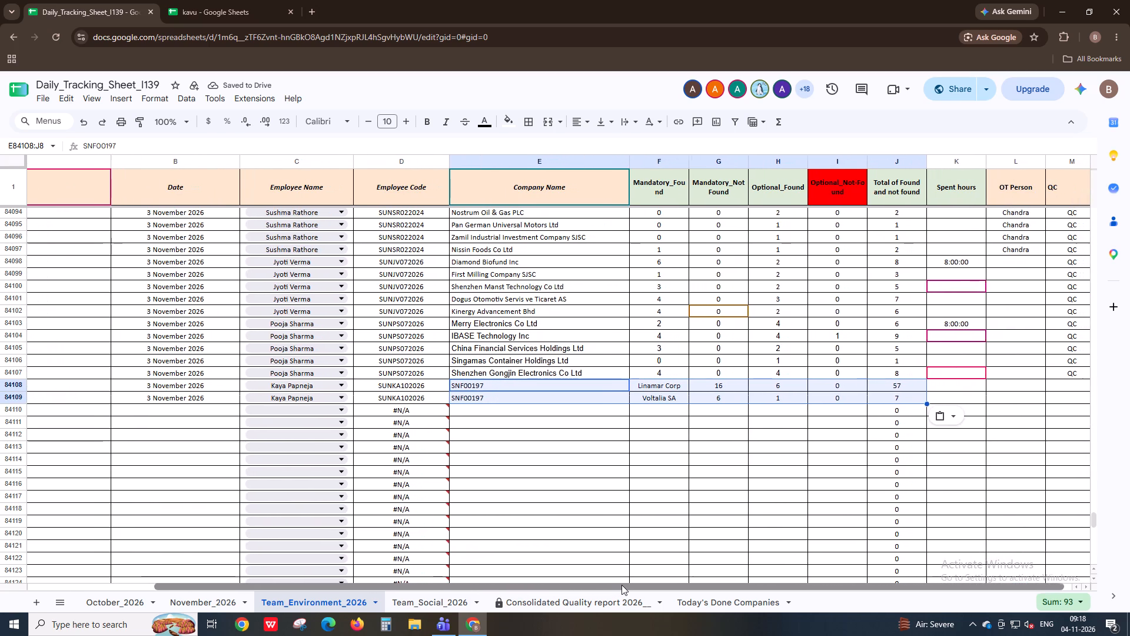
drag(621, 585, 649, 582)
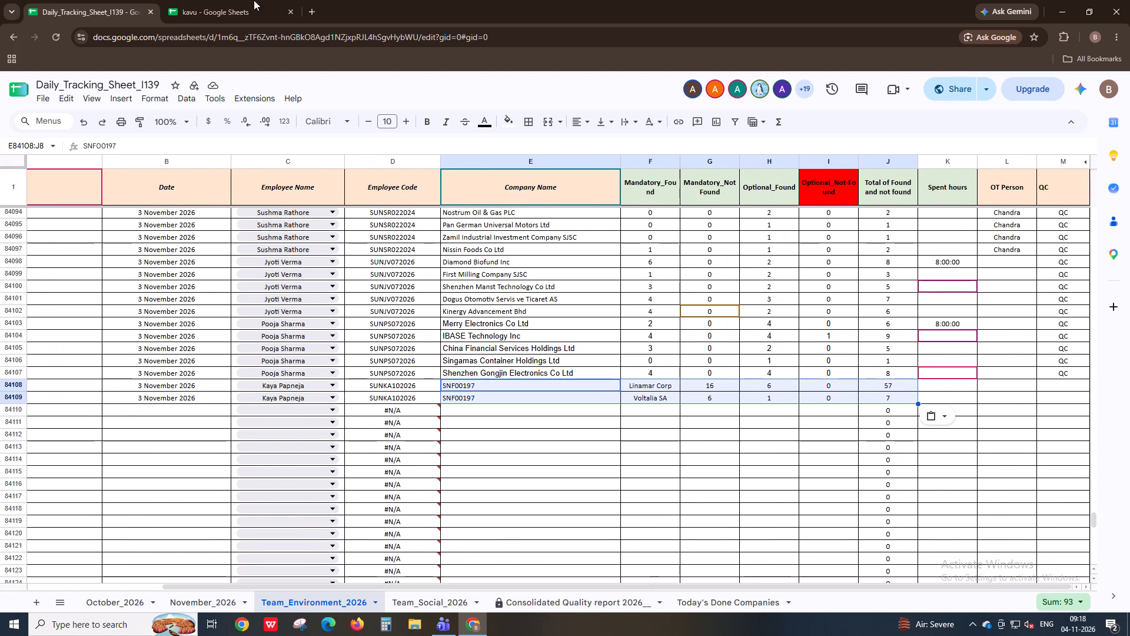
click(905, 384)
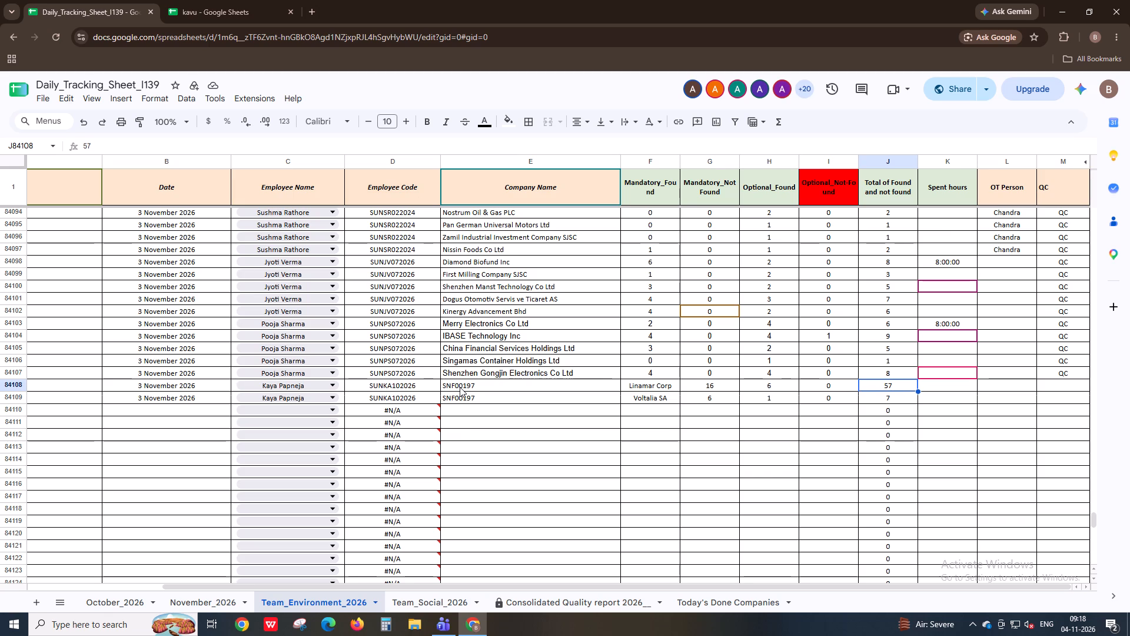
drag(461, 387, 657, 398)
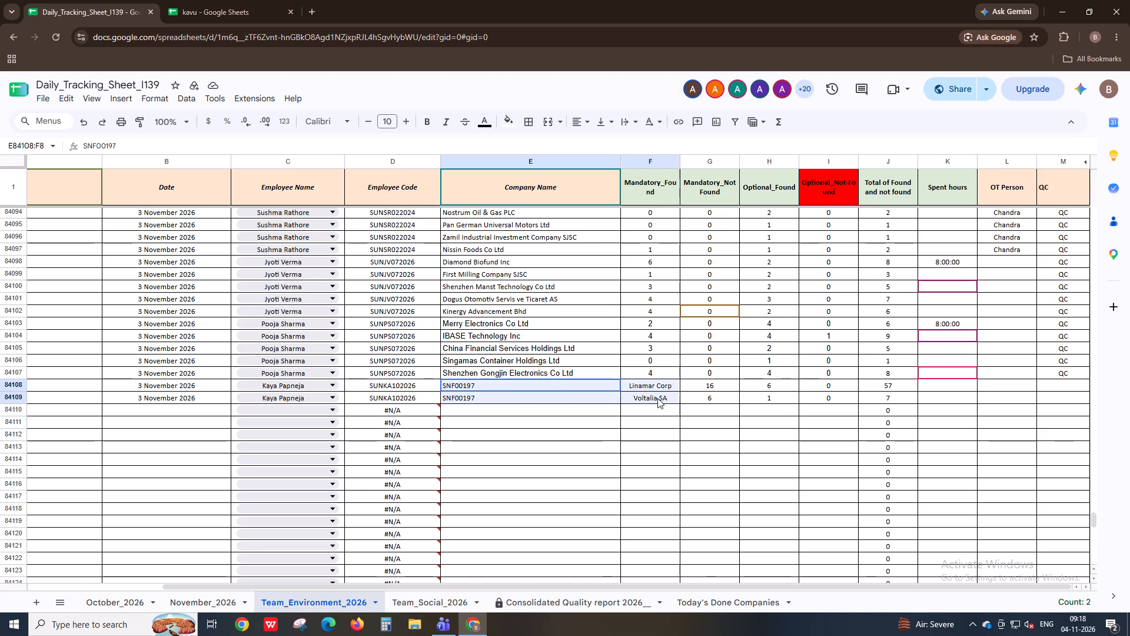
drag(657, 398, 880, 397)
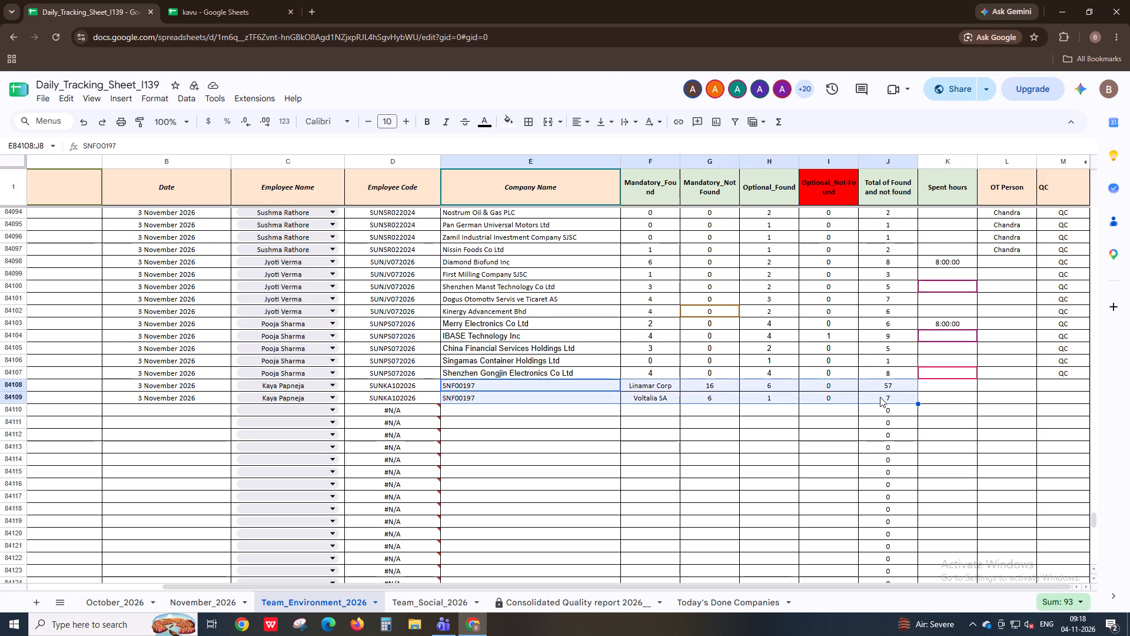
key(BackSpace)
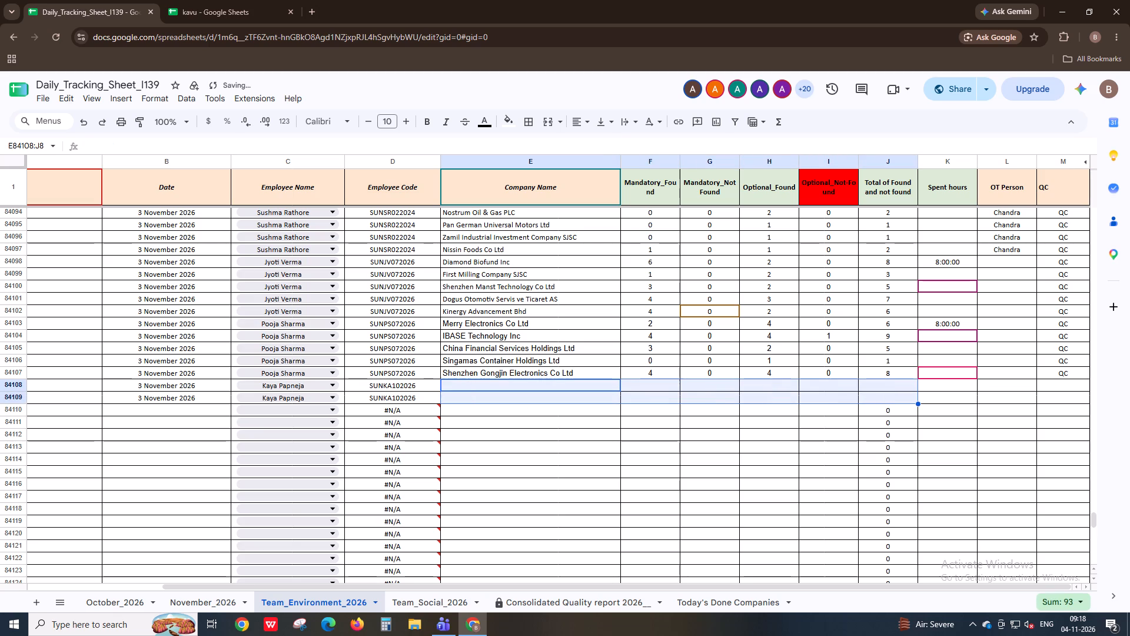
Select the empty Company Name cell E84108 as the paste target and switch back to the kavu sheet for its 3 November 2026 rows.
click(408, 382)
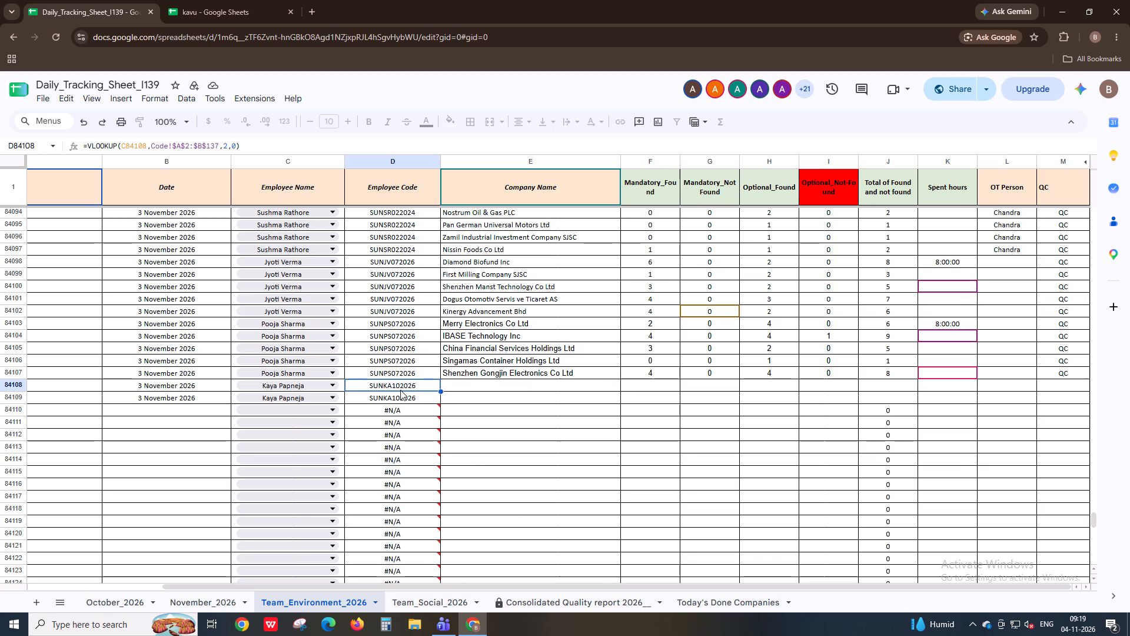
click(462, 387)
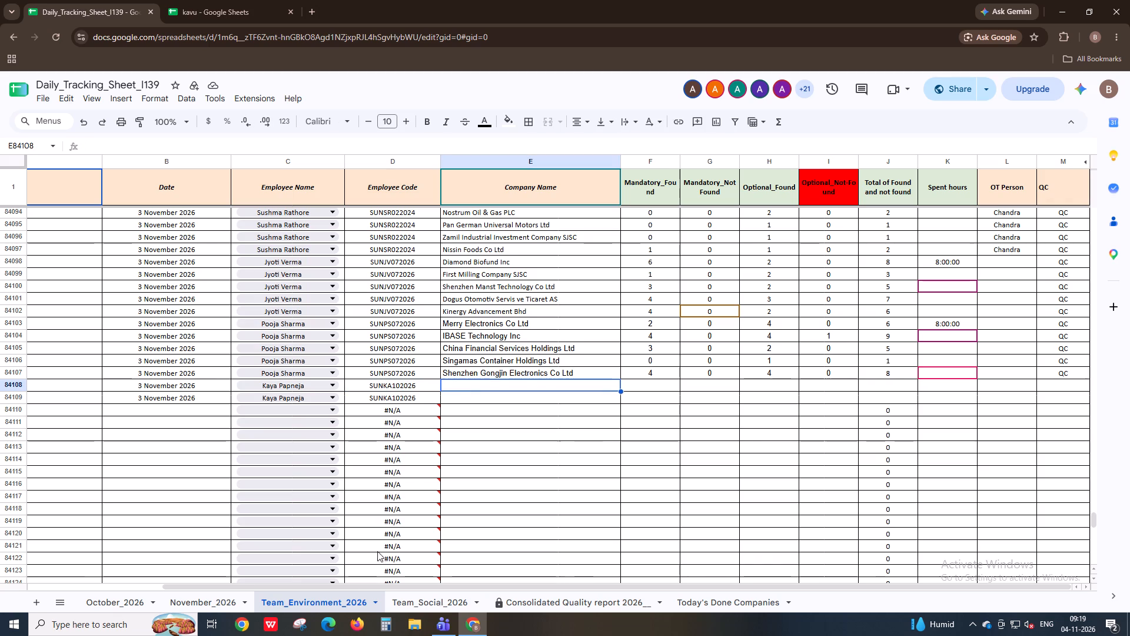
click(182, 4)
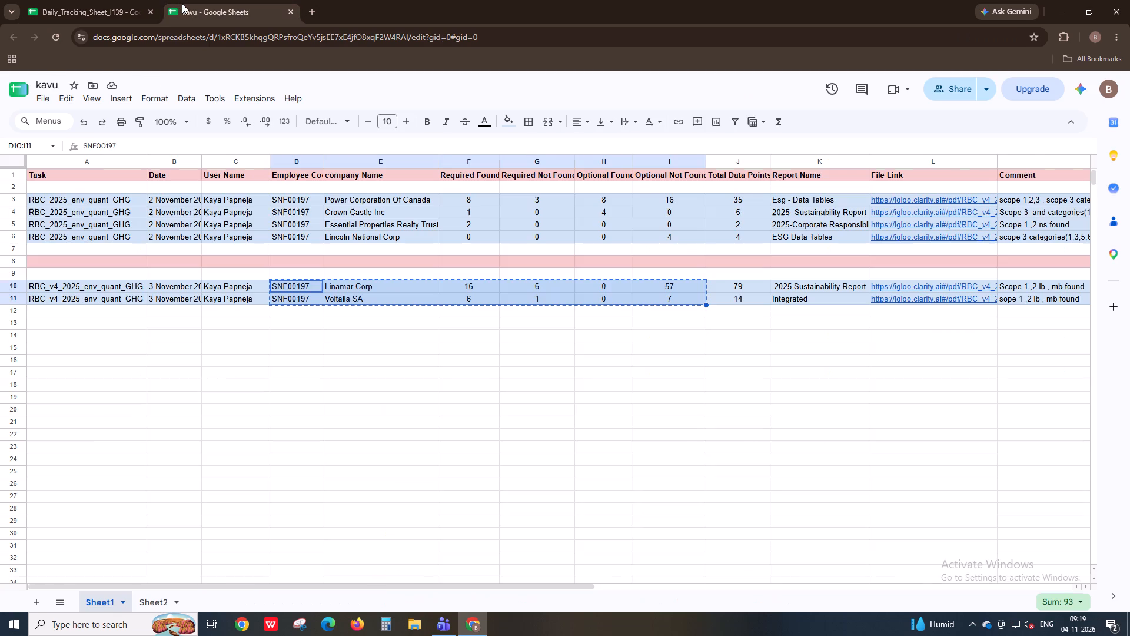
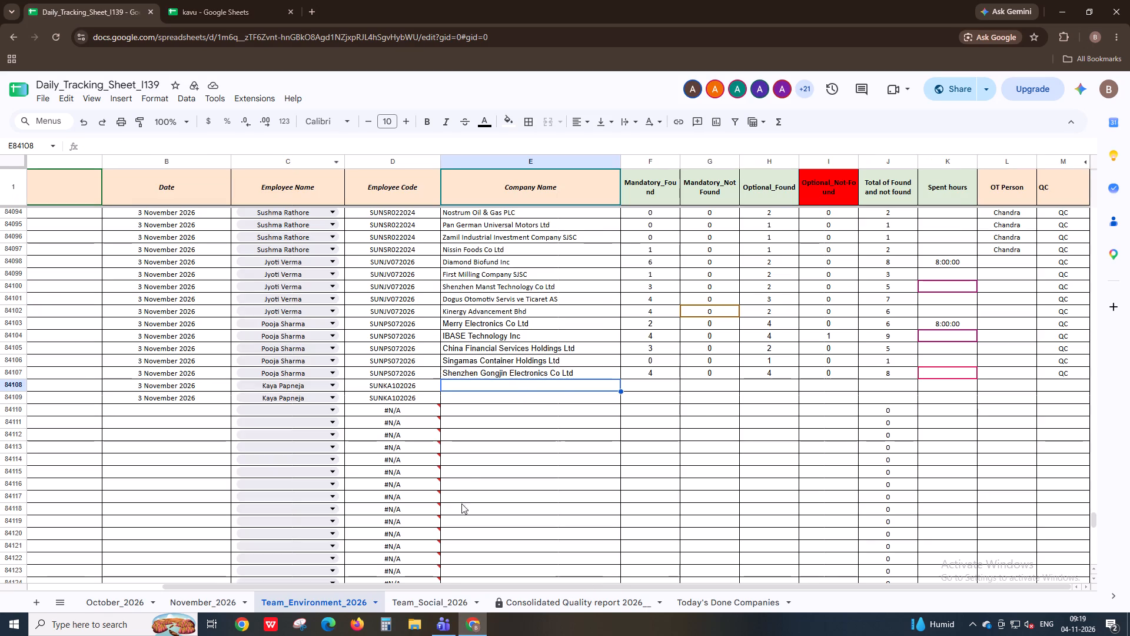
Copy kavu's company names and found/not-found counts for 3 November 2026 (E10:I11) and paste them values-only into Daily_Tracking_Sheet_I139 at E84108.
click(253, 0)
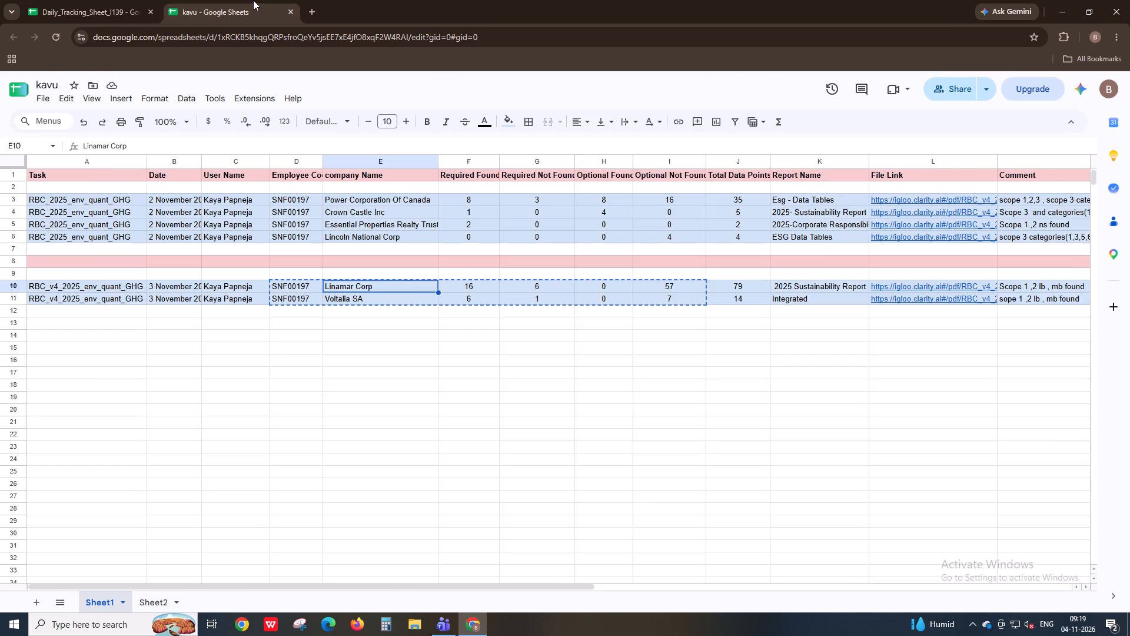
drag(409, 284, 434, 296)
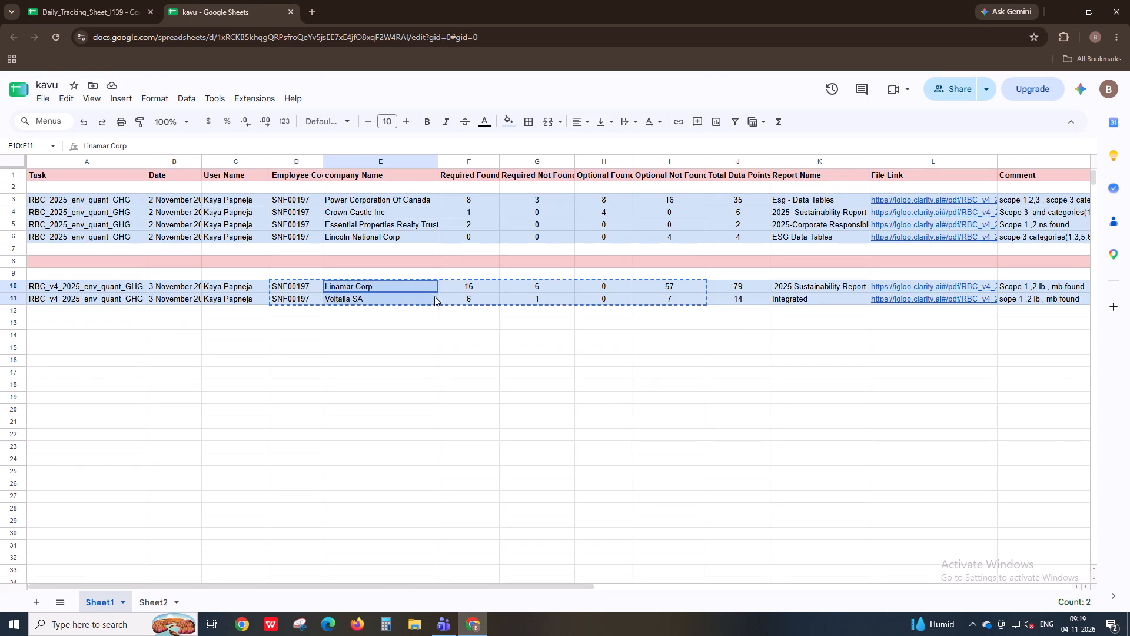
drag(434, 296, 652, 294)
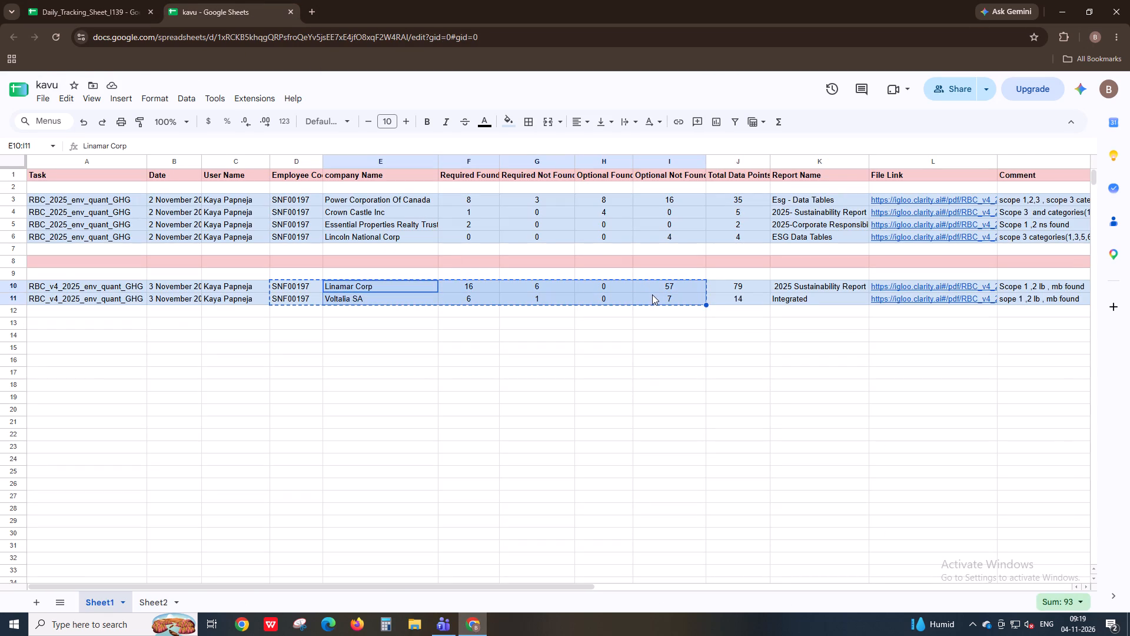
key(ctrl+c)
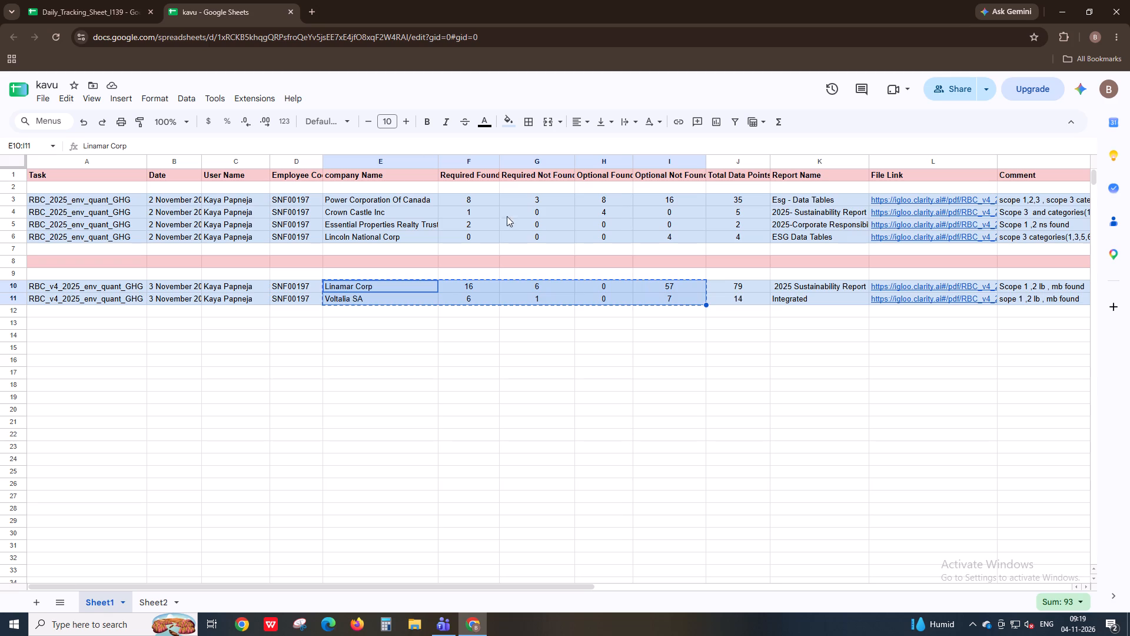
click(95, 5)
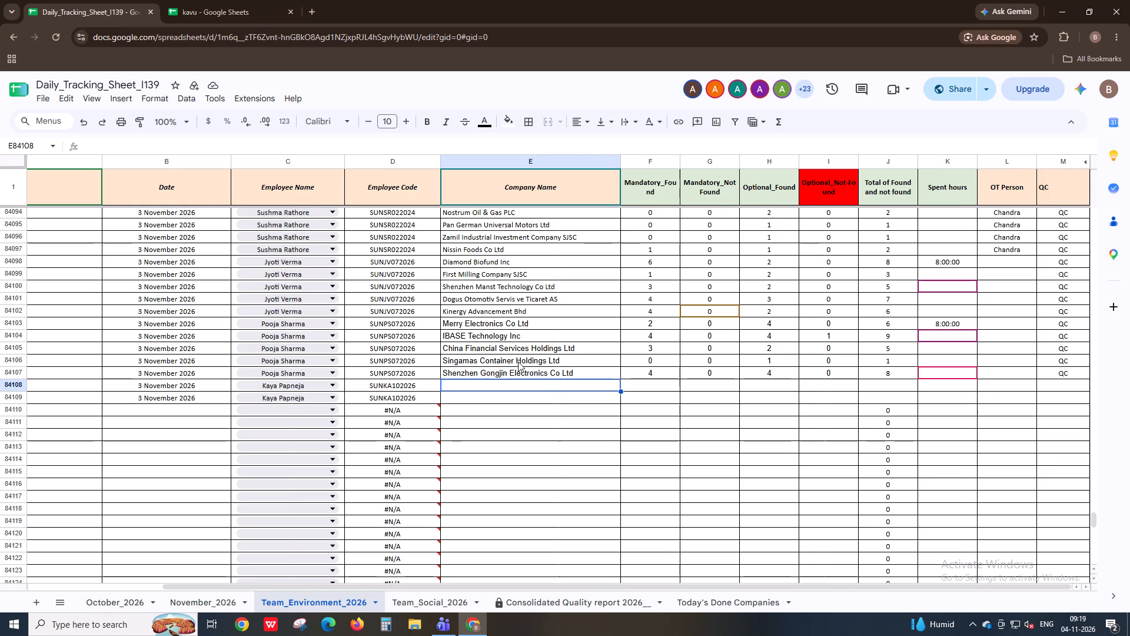
key(ctrl+shift+v)
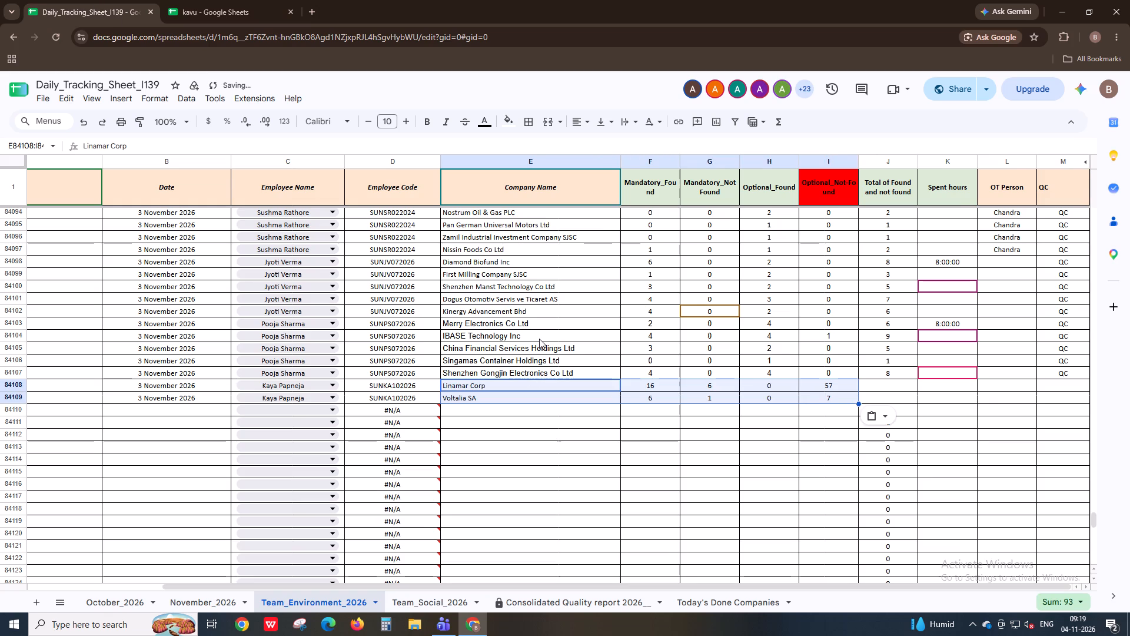
Enter 8:00 as the Spent hours for the Linamar Corp row in K84108.
click(932, 389)
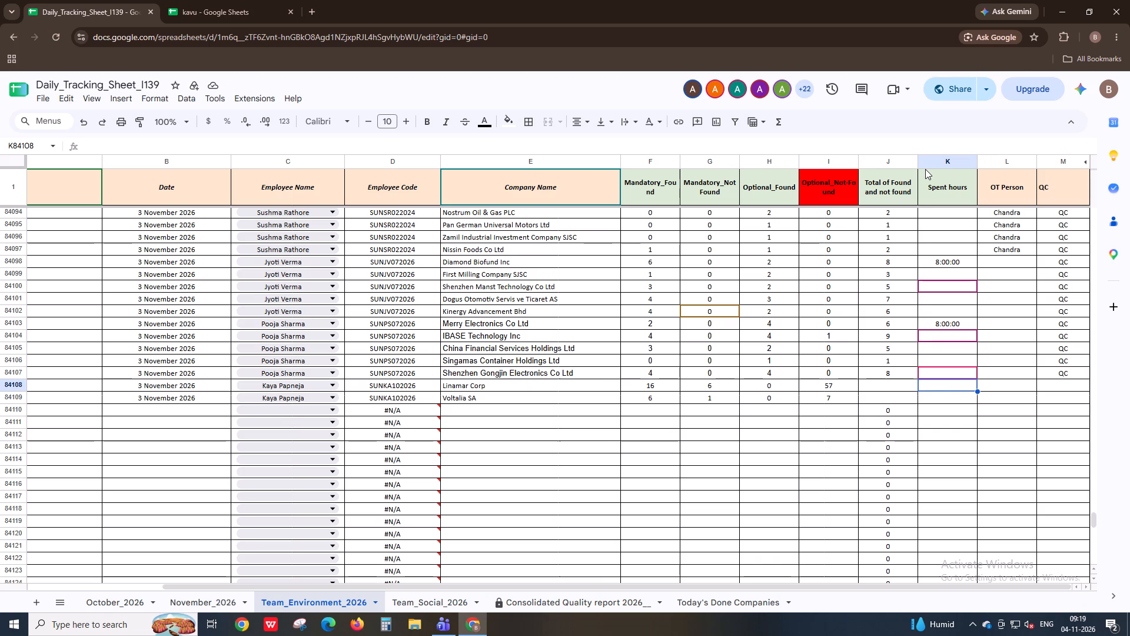
key(8)
key(shift+colon)
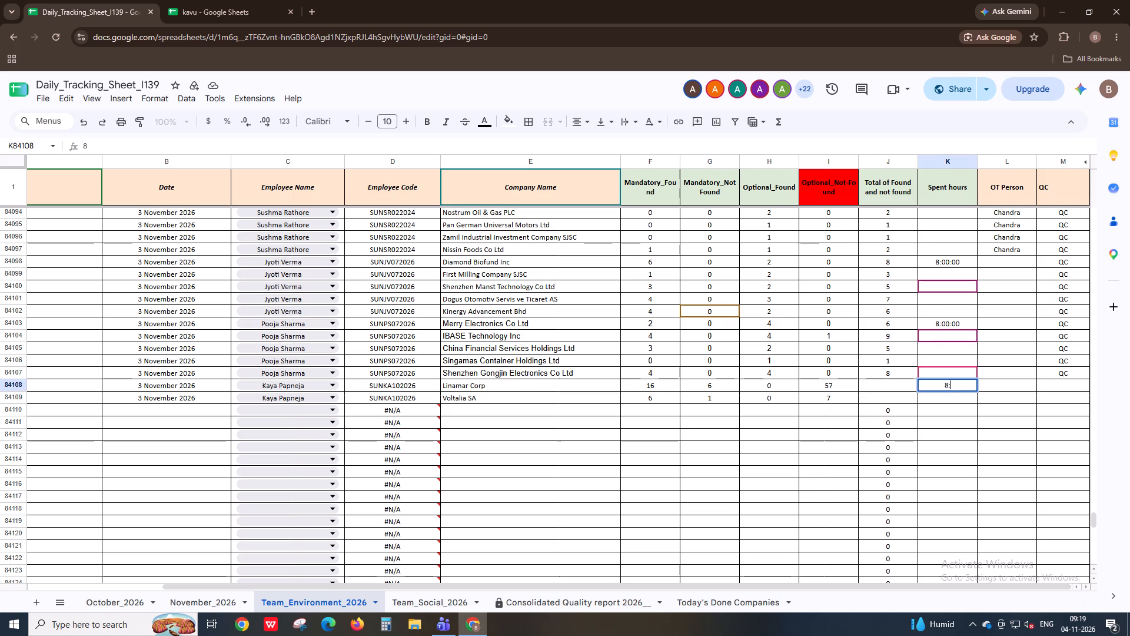
text(00)
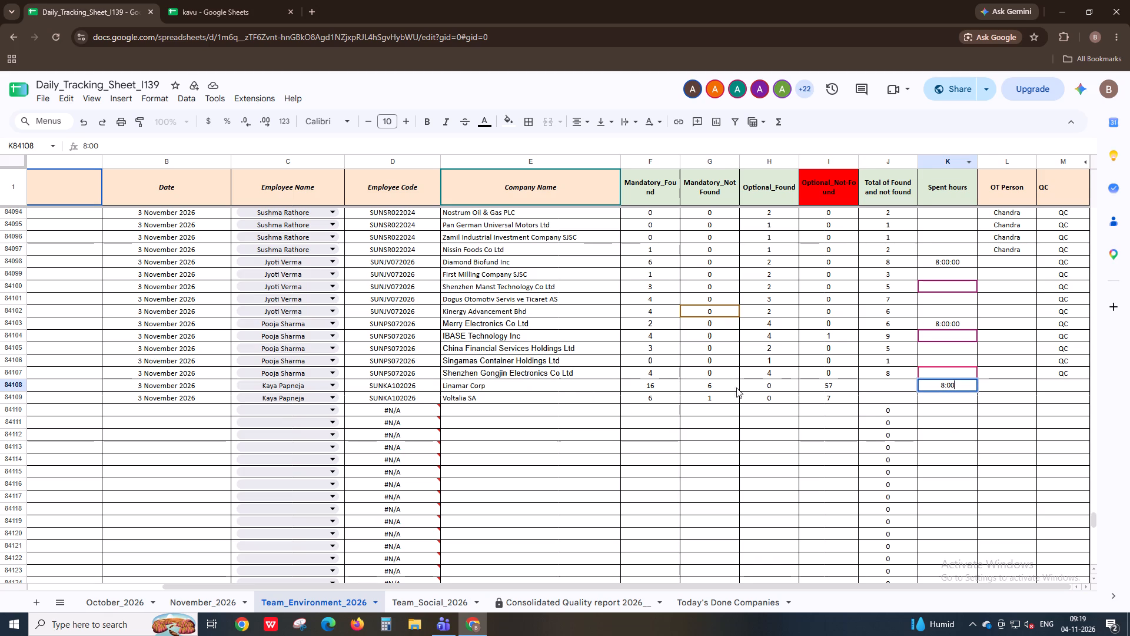
click(879, 385)
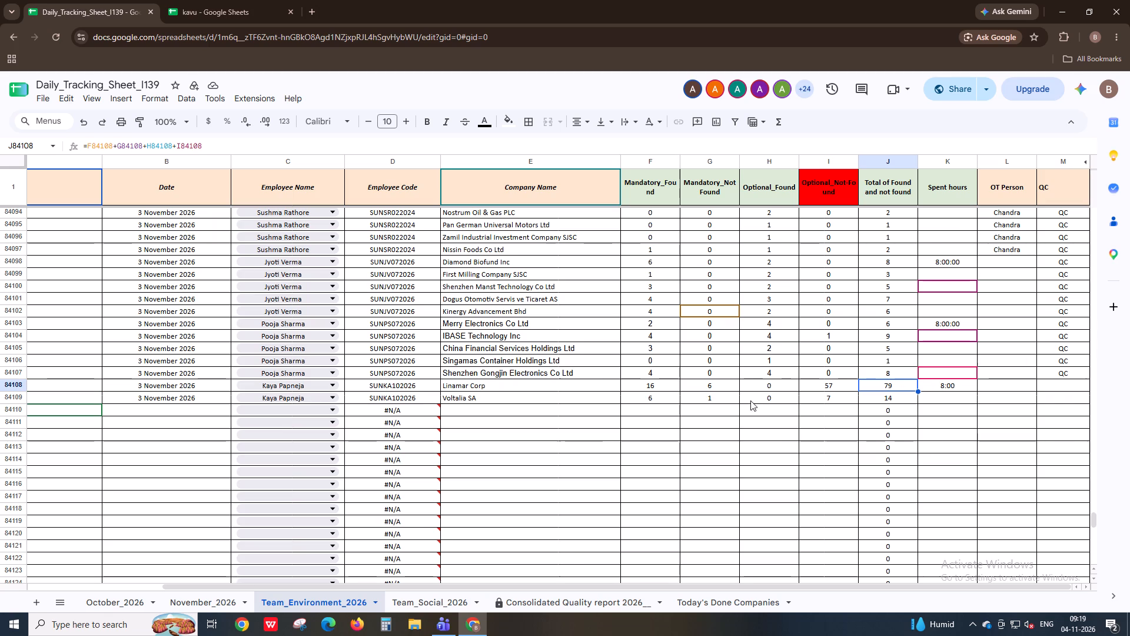
In the kavu sheet, copy the RBC_2025_env_quant_GHG task names from A3:A6 and paste them values-only over the 3 November tasks starting at A10.
drag(388, 589, 167, 562)
click(192, 0)
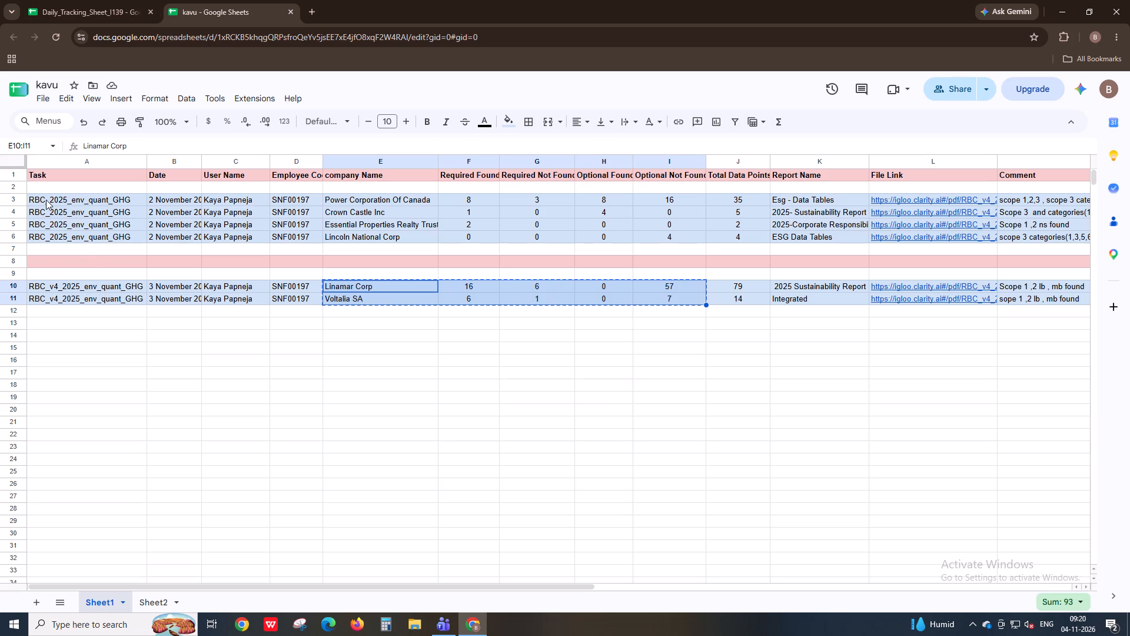
drag(47, 199, 50, 233)
key(ctrl+c)
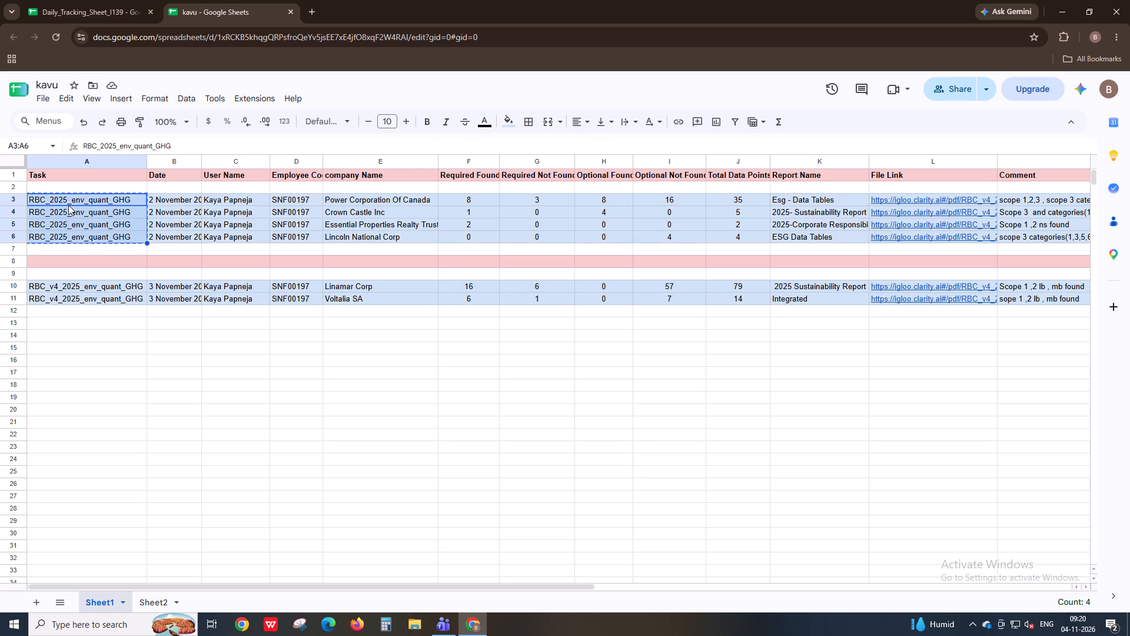
drag(82, 283, 82, 295)
key(ctrl+shift+v)
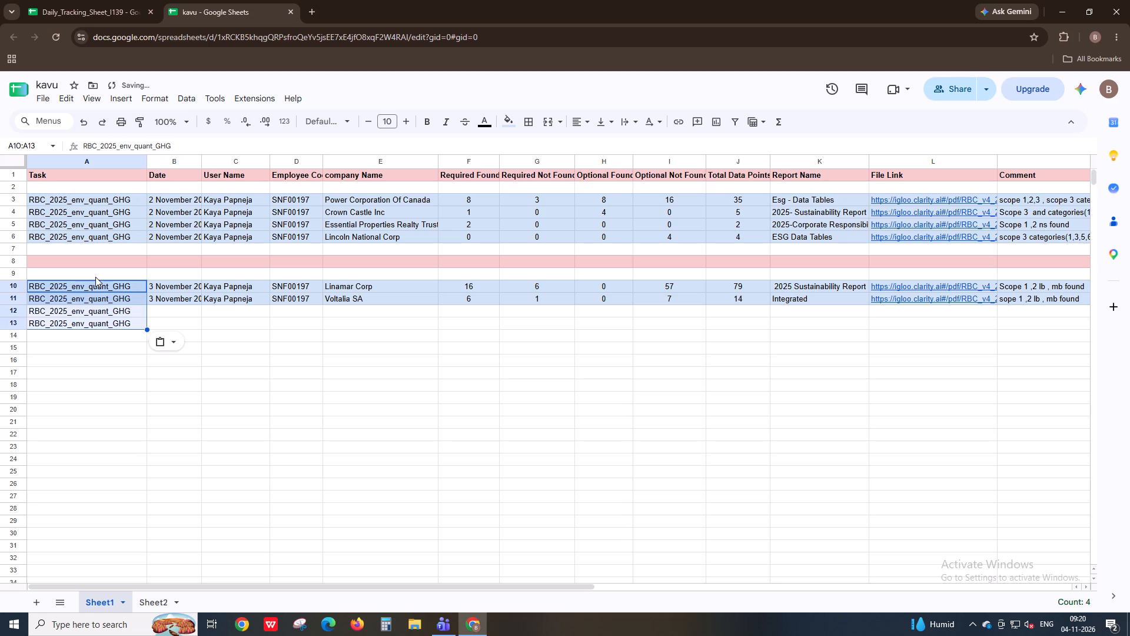
Clear the surplus task names from A12:A13 below the Voltalia SA row.
drag(103, 306, 105, 310)
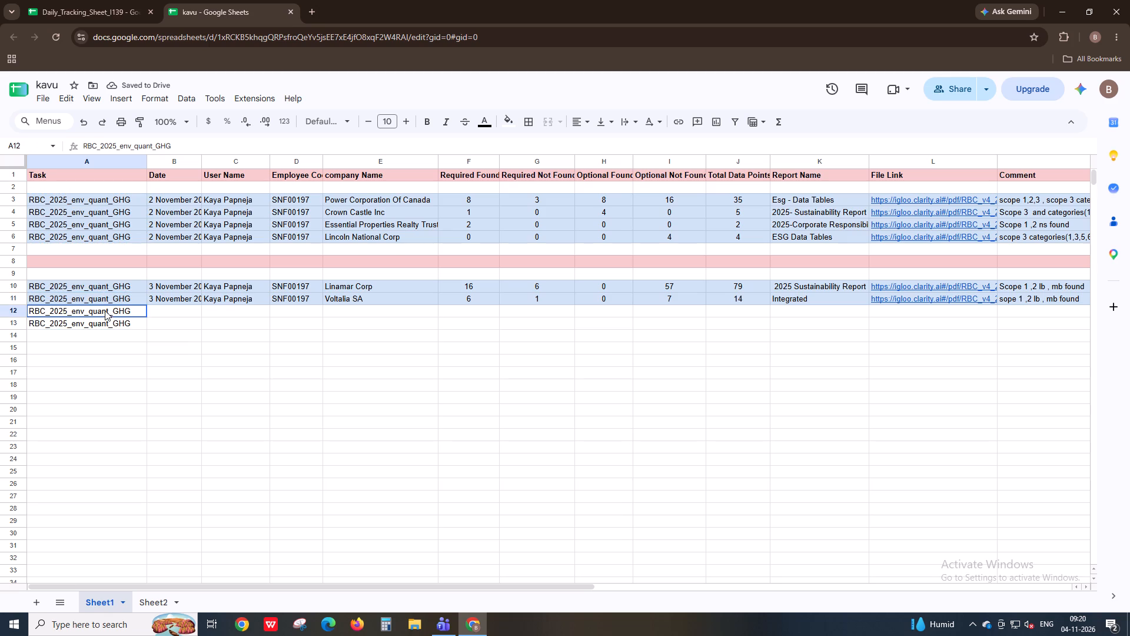
drag(105, 310, 108, 320)
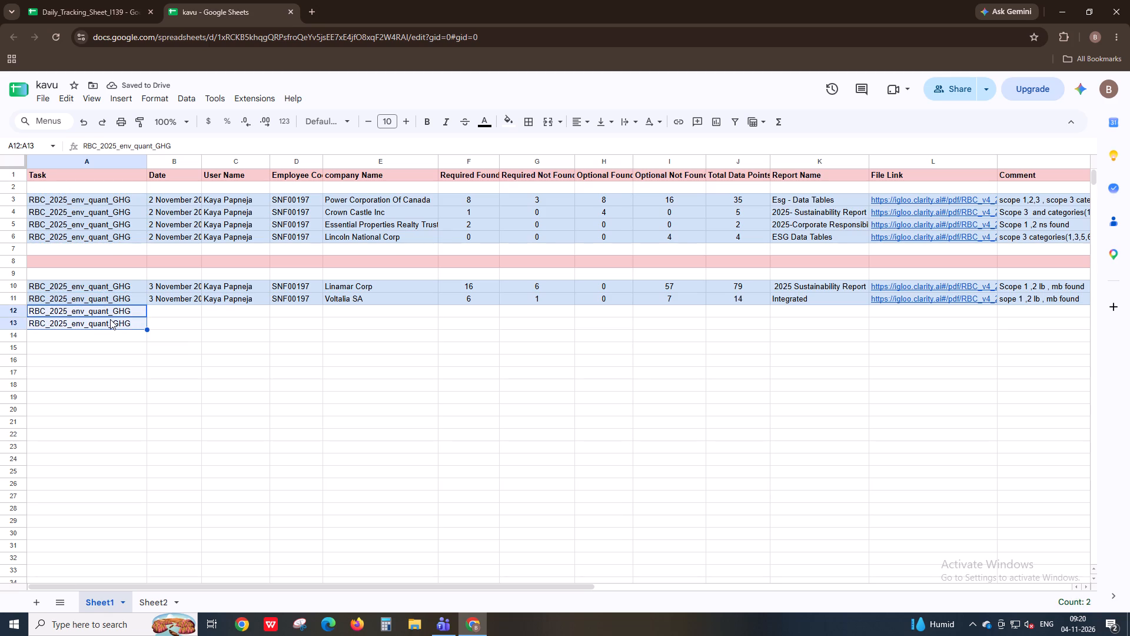
key(BackSpace)
Copy kavu's corrected task names (A10:A11) and paste them values-only over the Extraction entries A84108:A84109 in Daily_Tracking_Sheet_I139.
drag(97, 281, 97, 296)
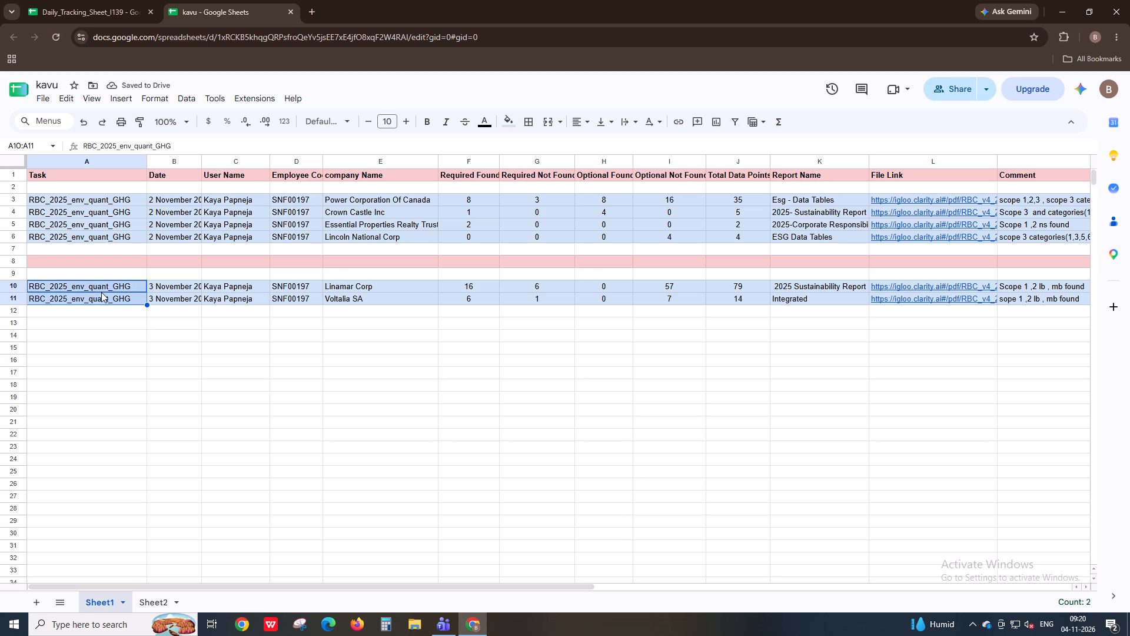
key(ctrl+c)
click(46, 0)
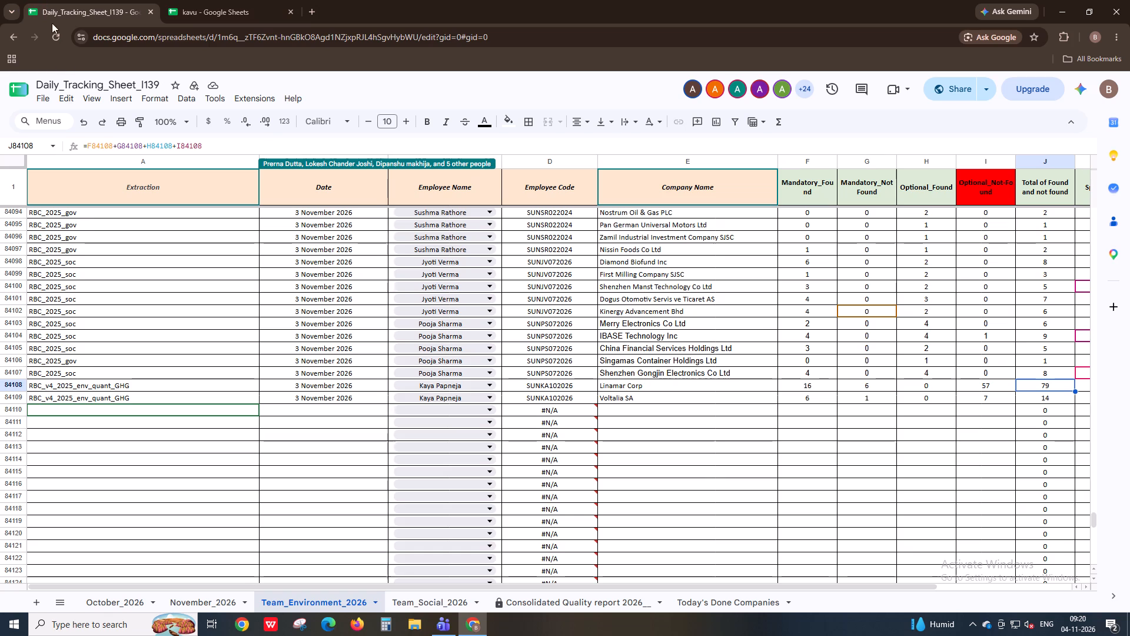
drag(115, 386, 120, 396)
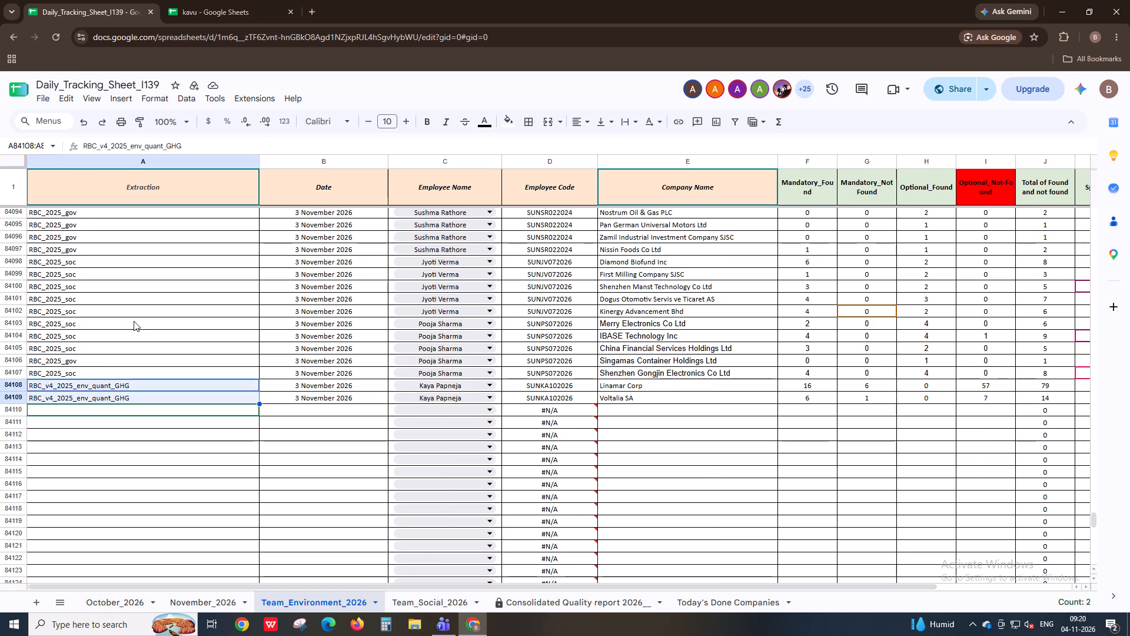
key(ctrl+shift+v)
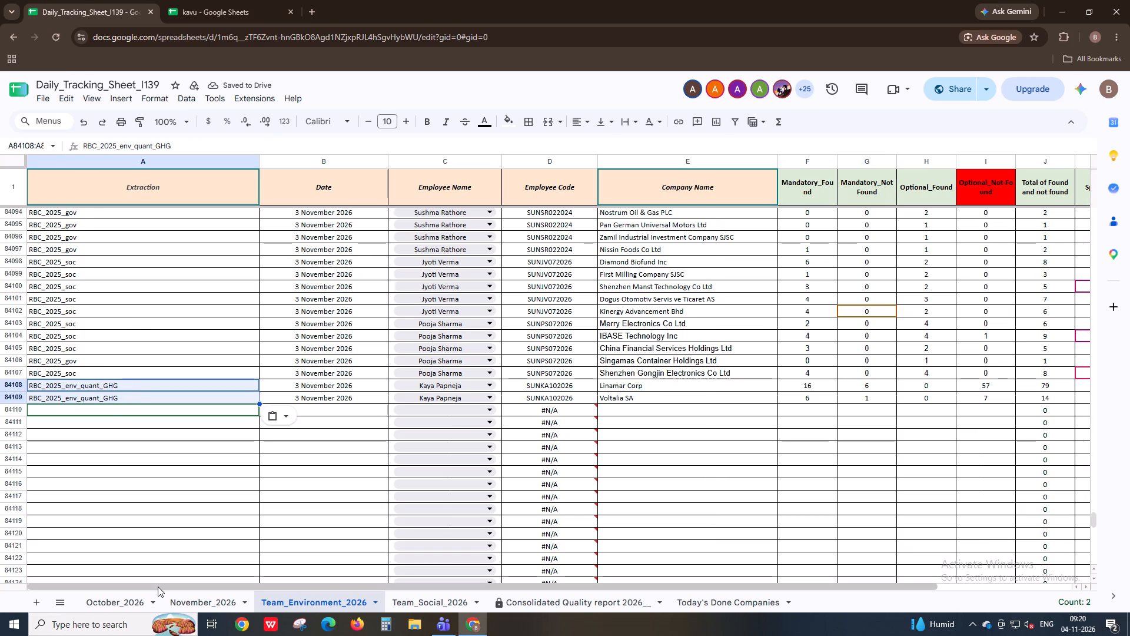
drag(158, 587, 404, 596)
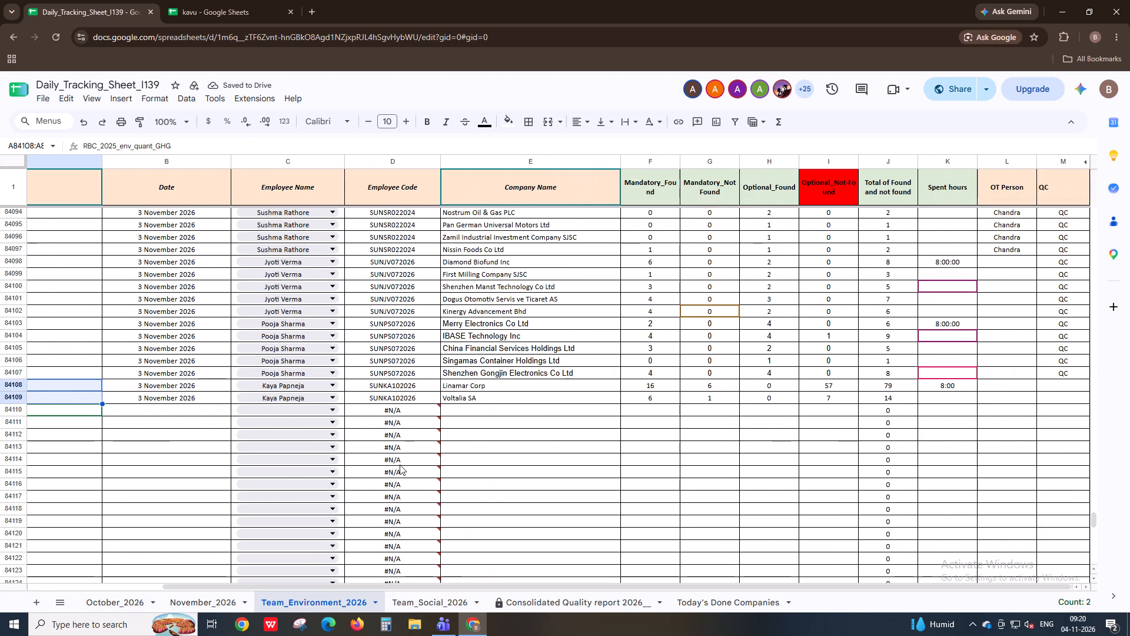